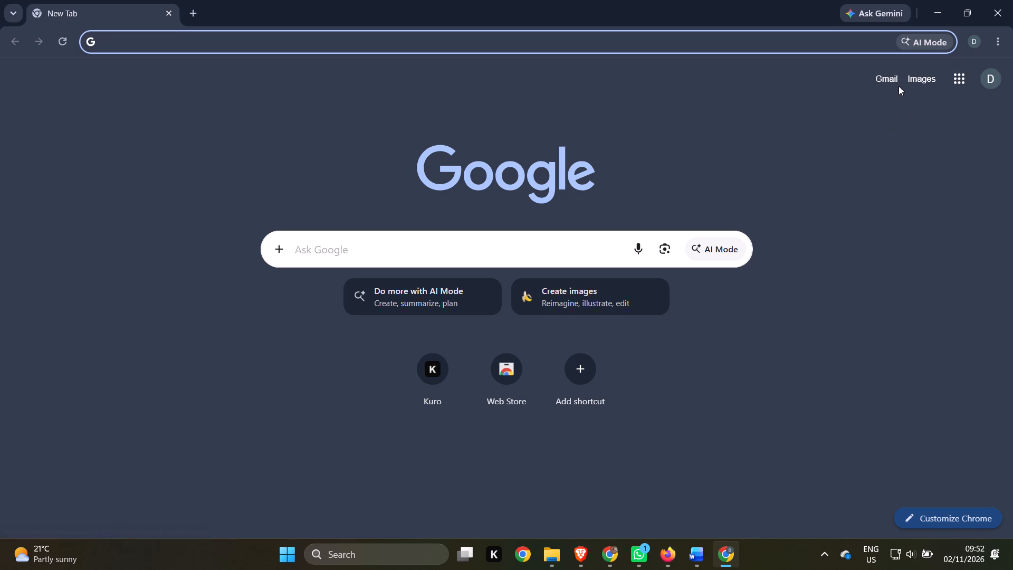
Open Gmail from the new tab page.
click(880, 81)
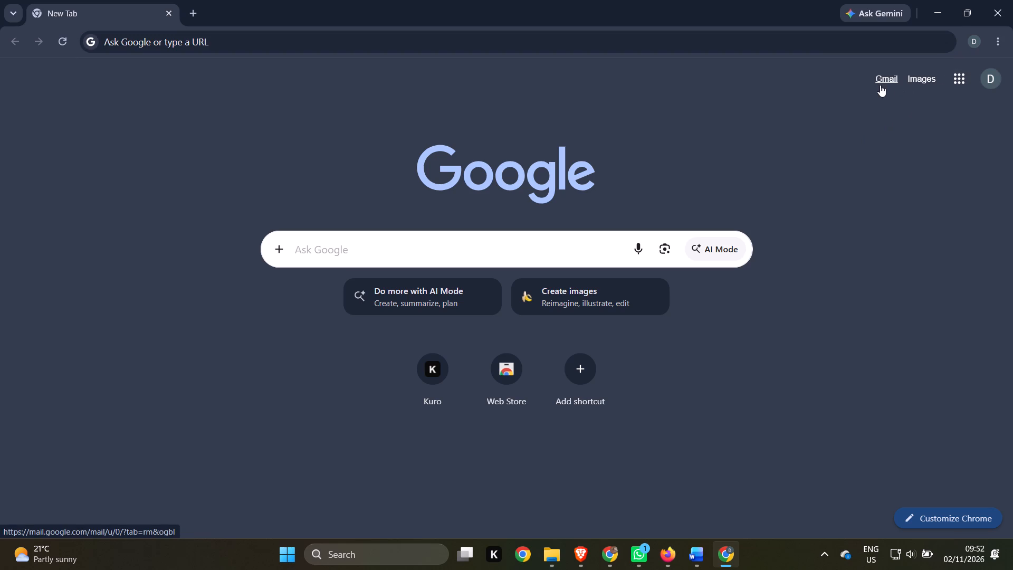
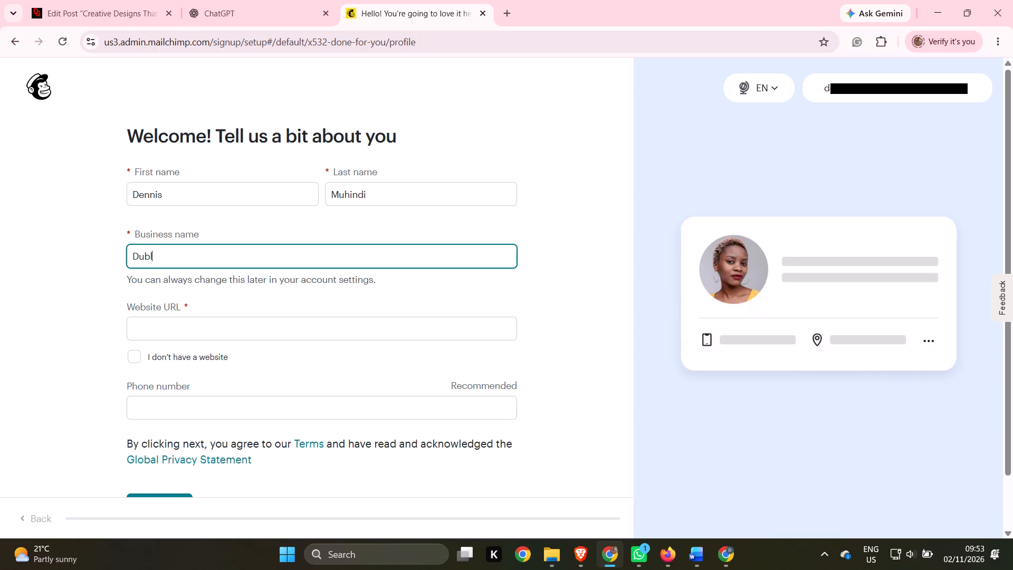
Complete the business name as Dublin Graphics and indicate that the business has no website.
text(in)
key(space)
text(ra)
text(phicx)
key(BackSpace)
key(s)
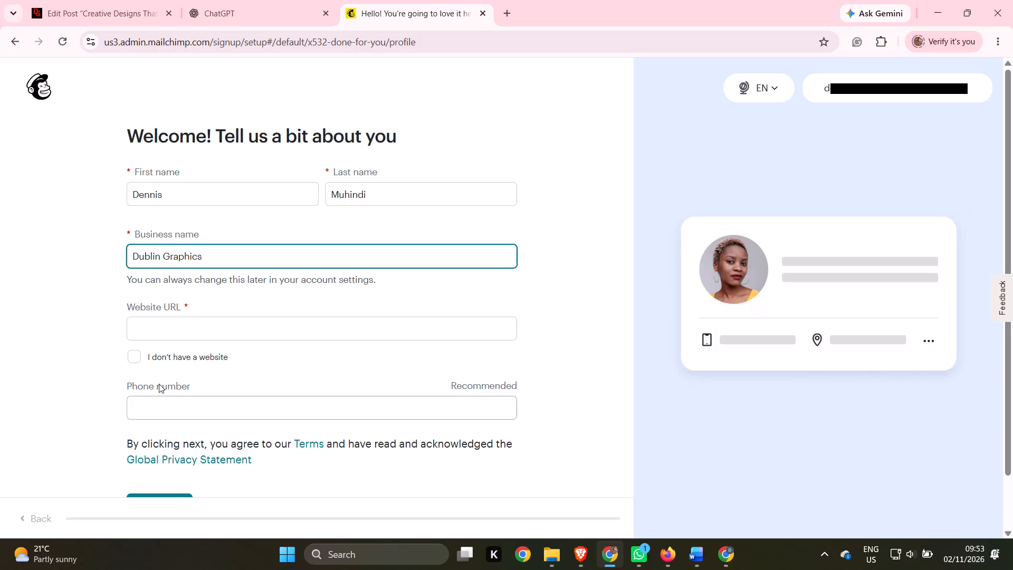
click(129, 358)
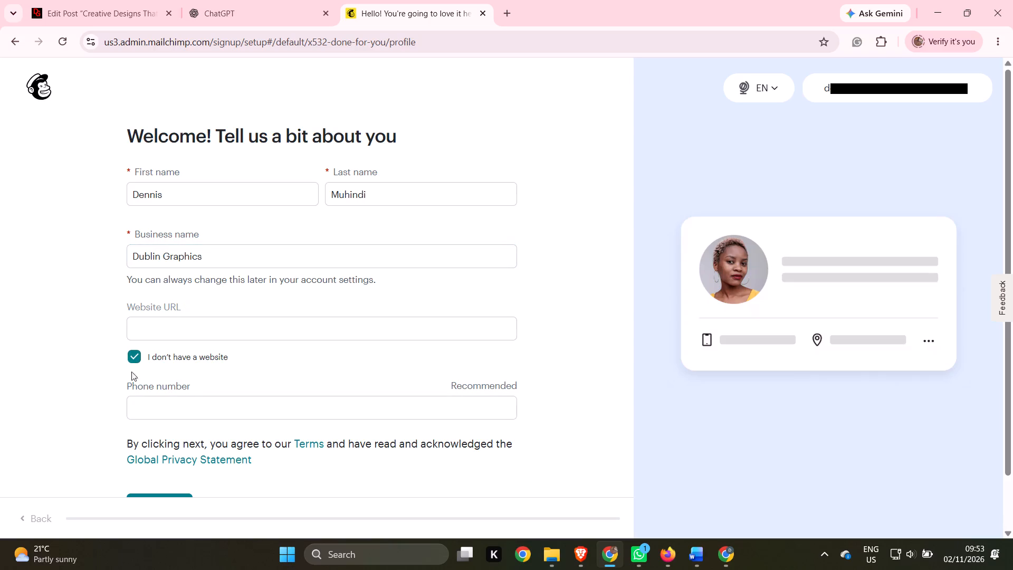
Fill in the phone number from a saved entry and replace its last six digits with the correct ones.
click(222, 414)
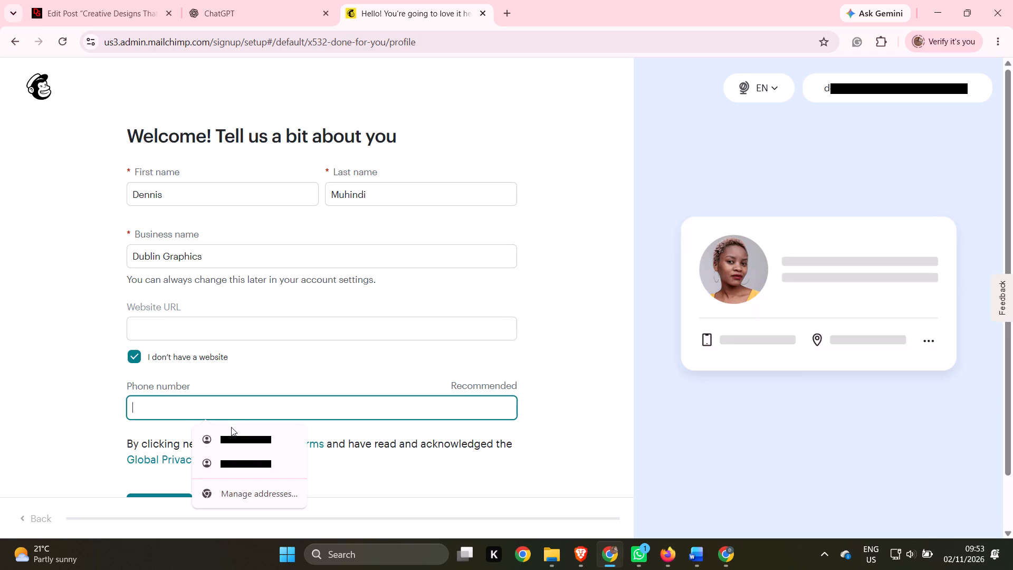
click(239, 459)
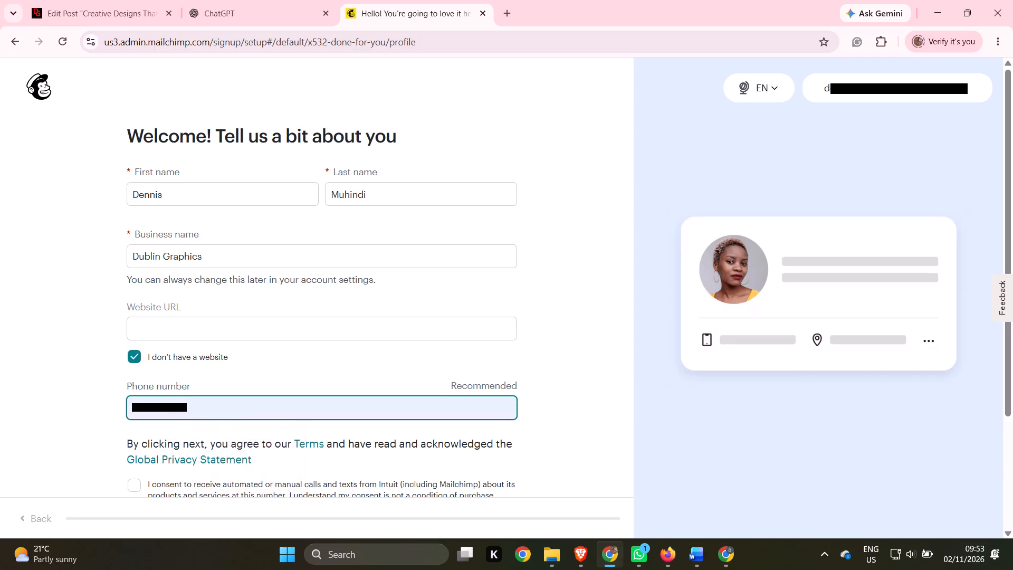
click(225, 414)
key(BackSpace)
key(BackSpace)
key(BackSpace)
key(BackSpace)
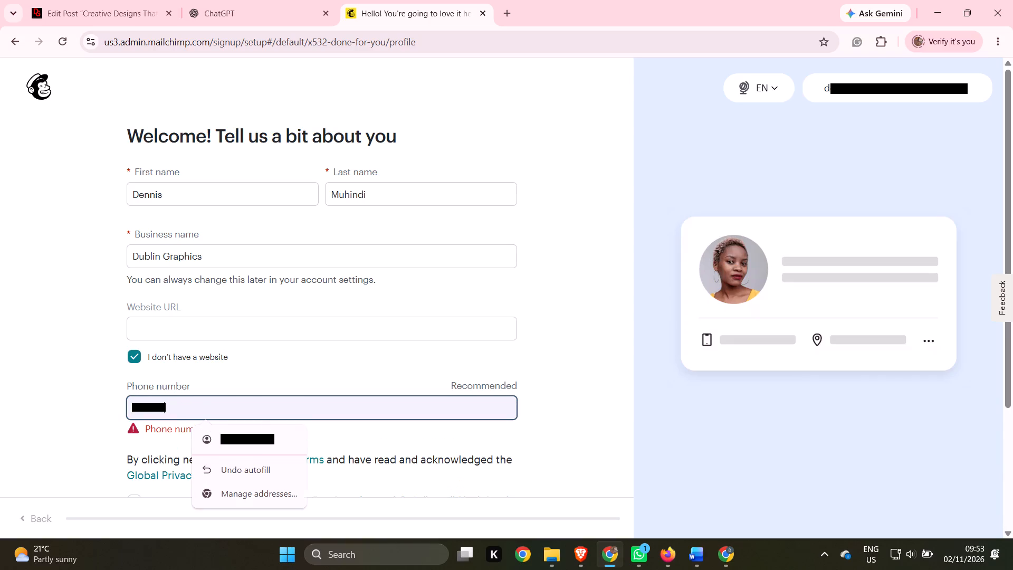
key(BackSpace)
key(BackSpace)
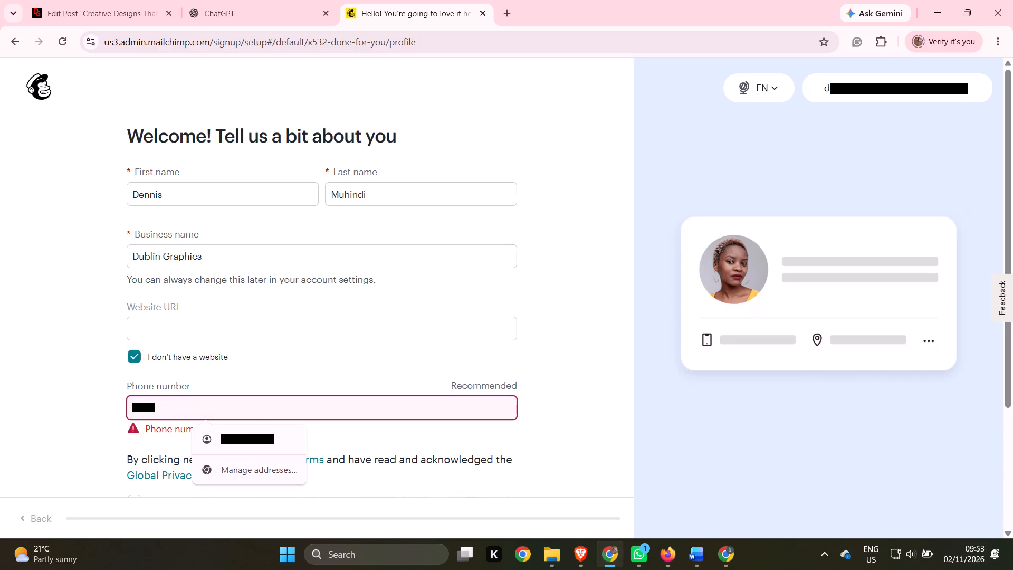
key(6)
key(4)
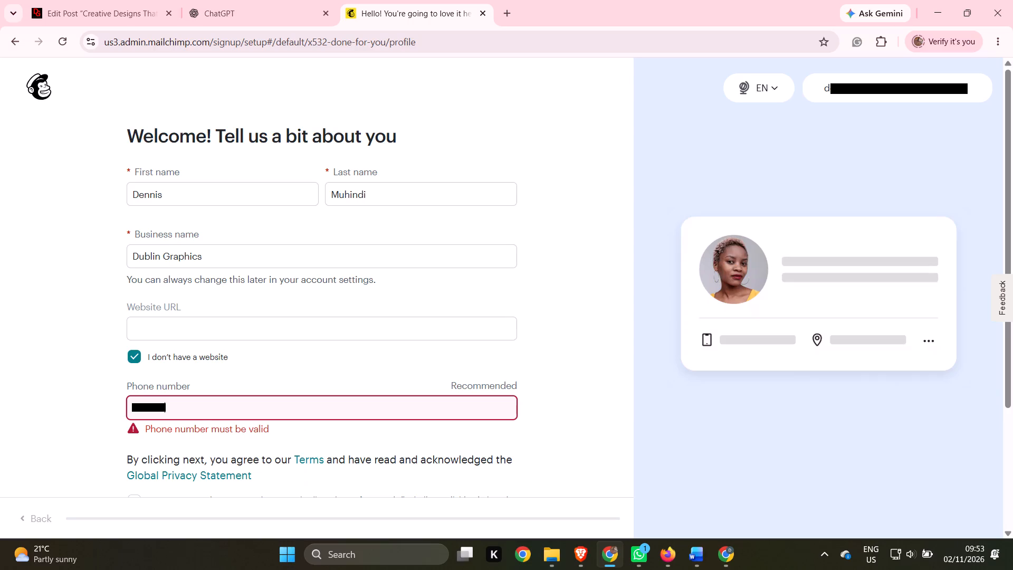
text(1885)
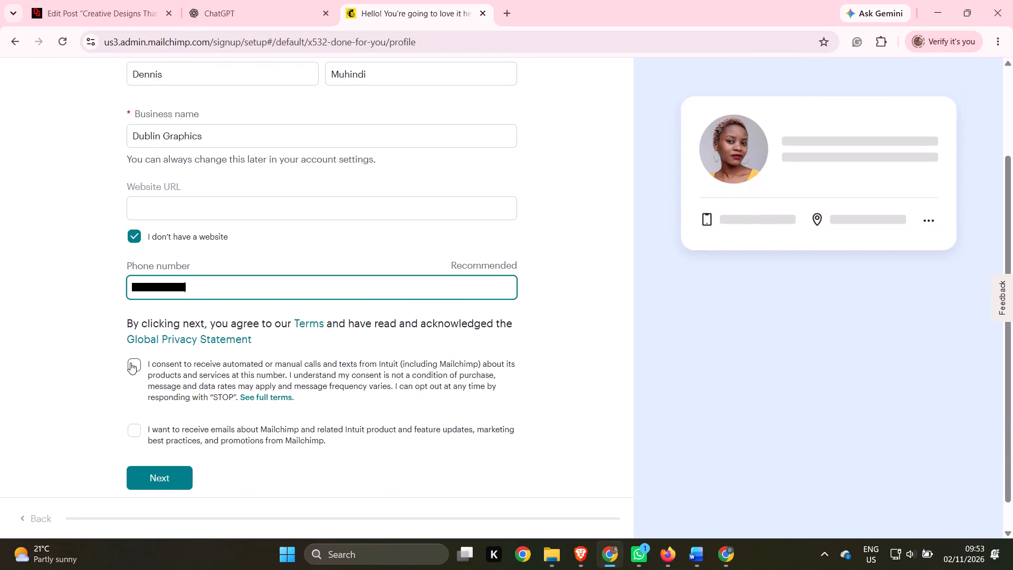
Consent to Intuit calls and texts and to Mailchimp marketing emails, and submit the profile details.
click(130, 363)
click(135, 434)
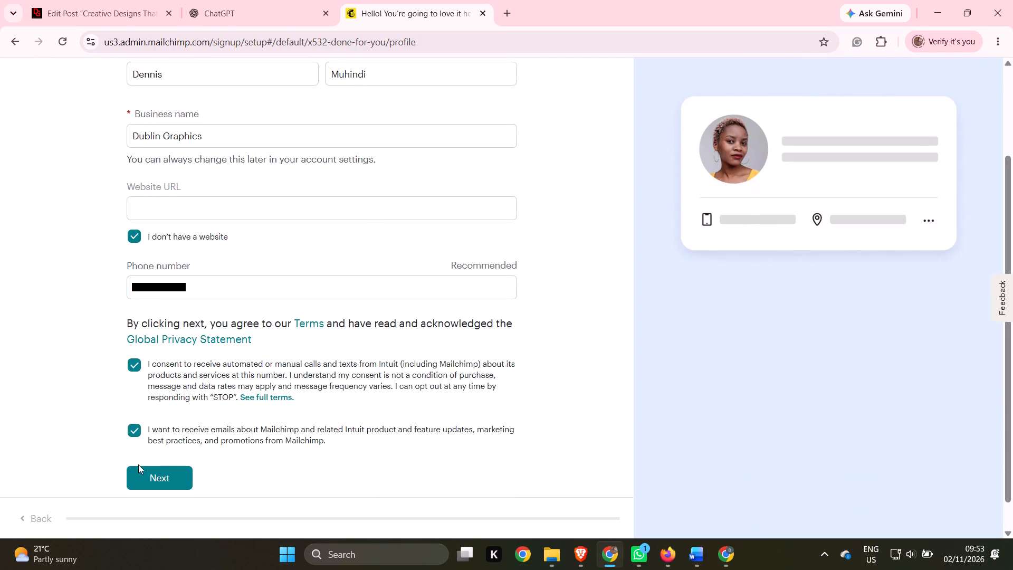
click(138, 464)
click(138, 473)
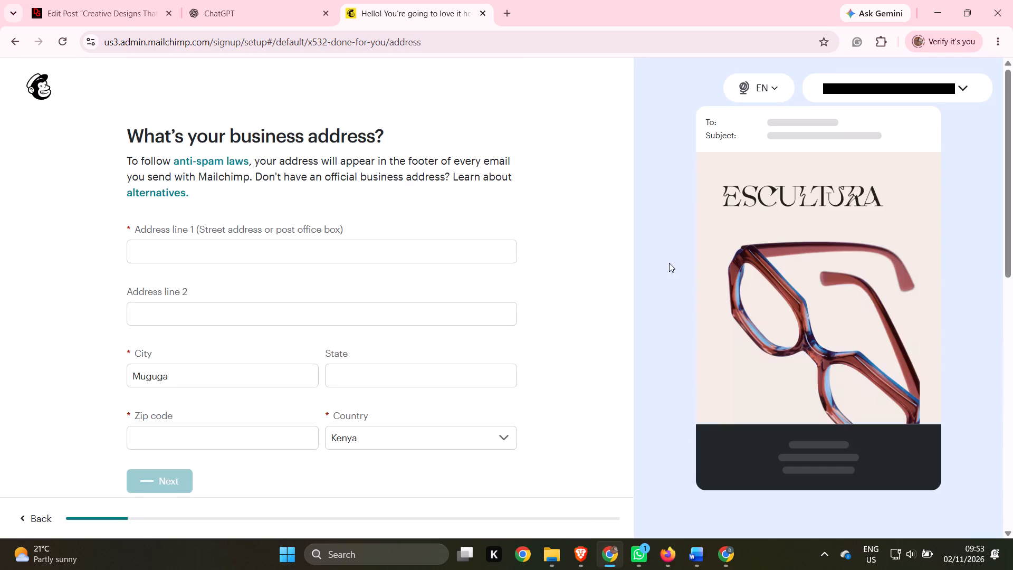
Fill in the business address from the saved address suggestion and submit it.
click(182, 251)
click(229, 282)
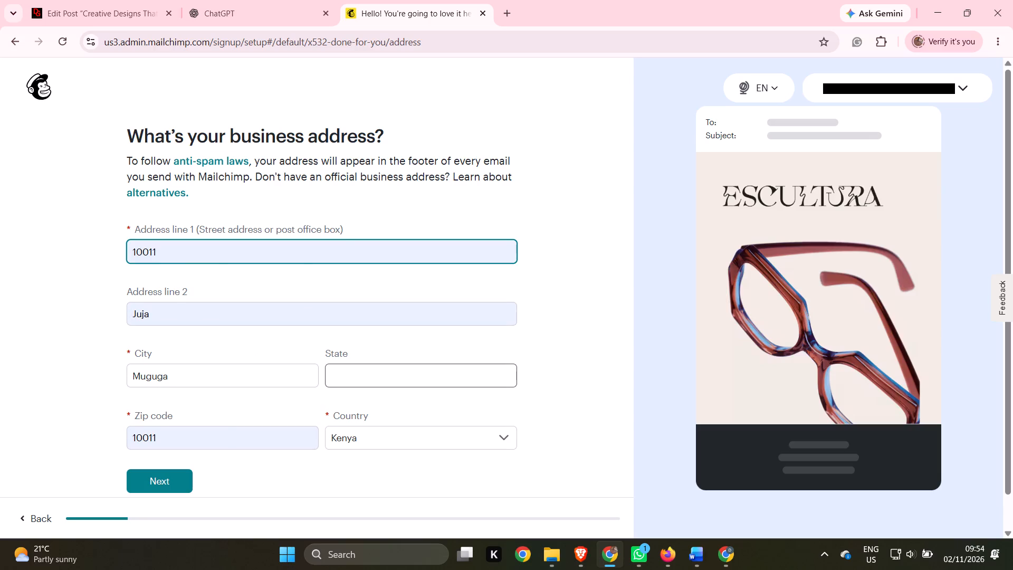
scroll(347, 376, down, 1)
click(176, 440)
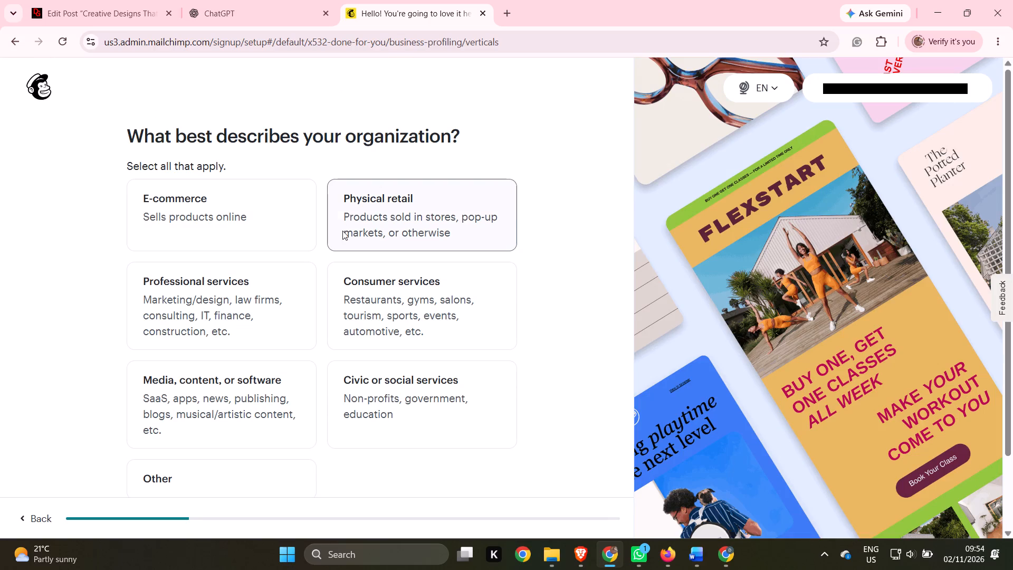
Describe the organization as Professional services and continue the setup.
click(161, 309)
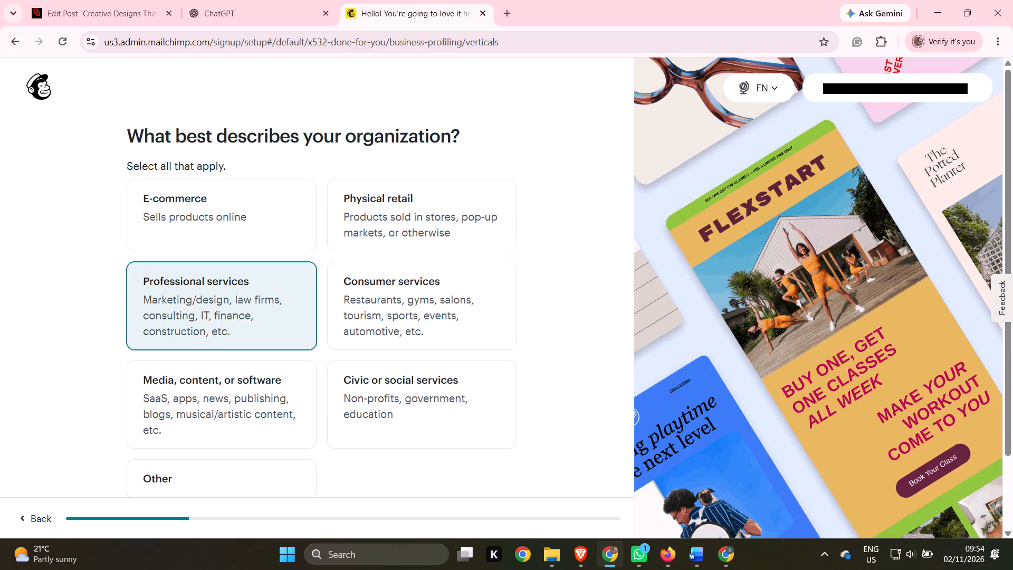
scroll(182, 318, down, 2)
click(182, 450)
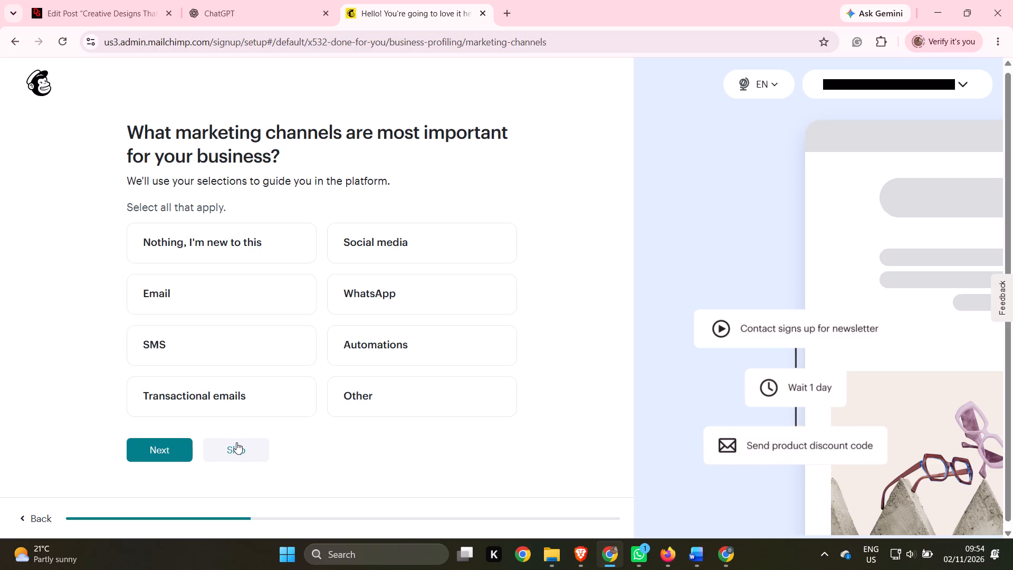
Choose Email, SMS, WhatsApp and Social media as the most important marketing channels and continue the setup.
click(230, 282)
click(238, 346)
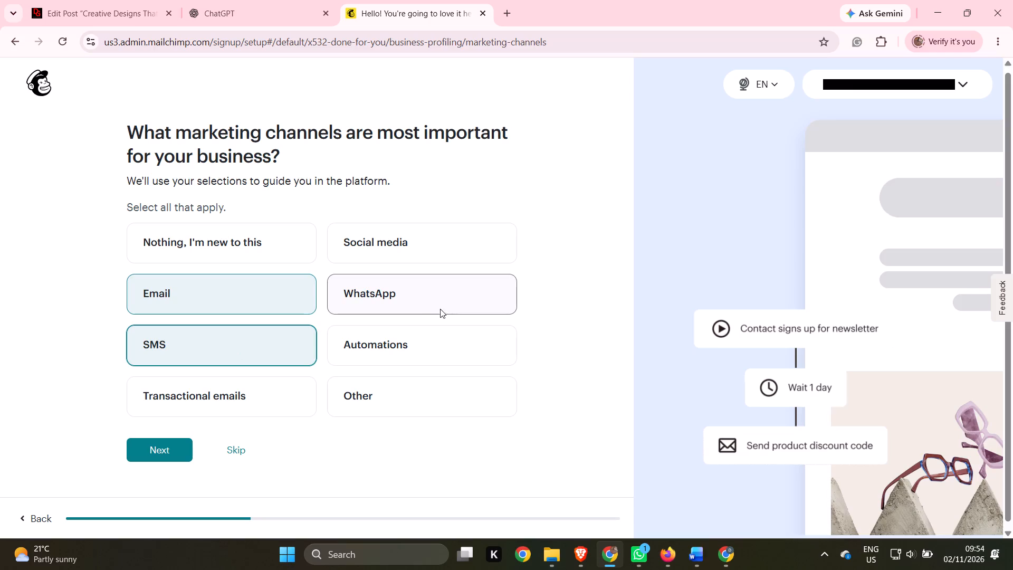
click(421, 303)
click(404, 258)
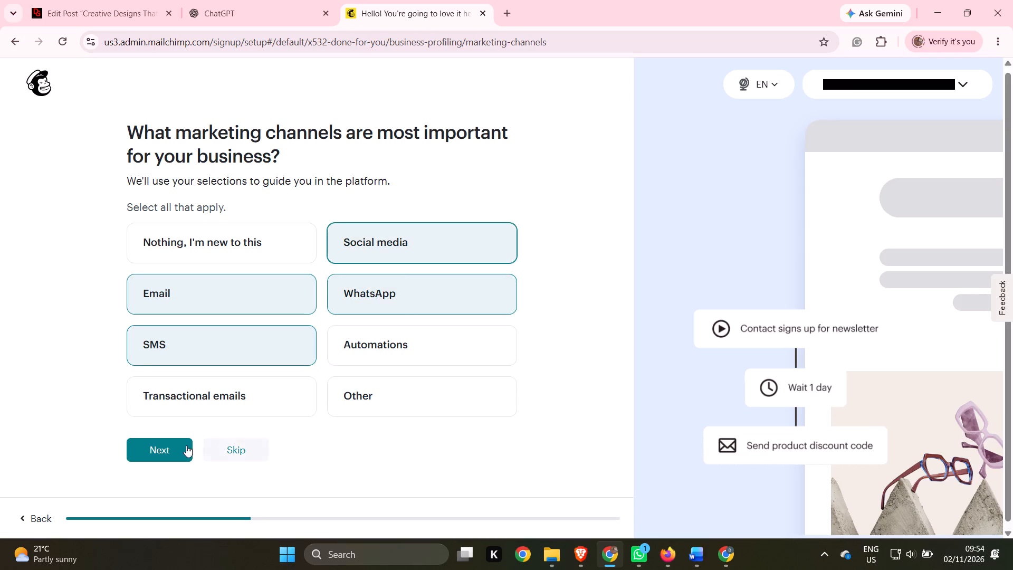
click(177, 454)
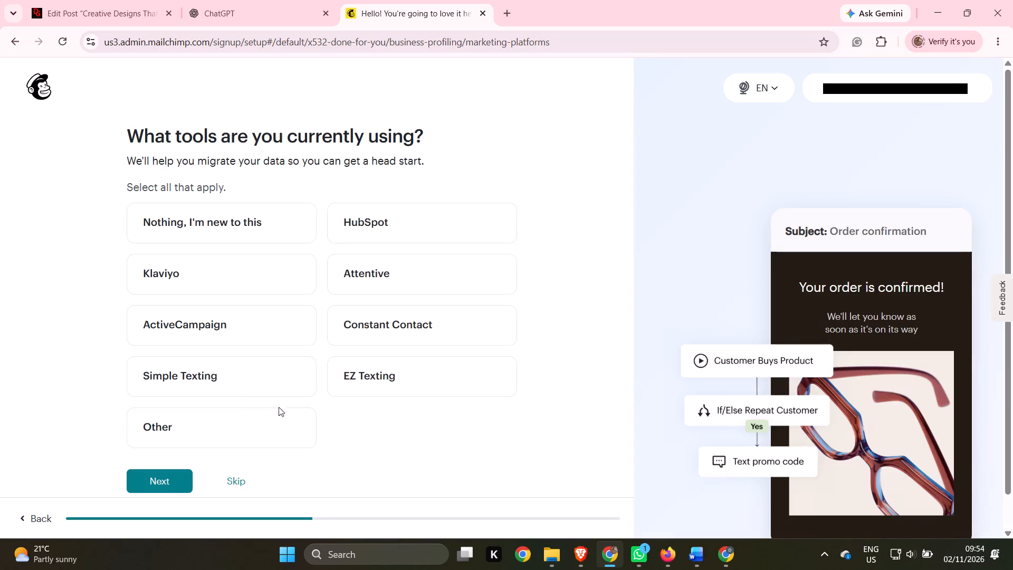
Skip the question about the tools currently in use.
click(230, 484)
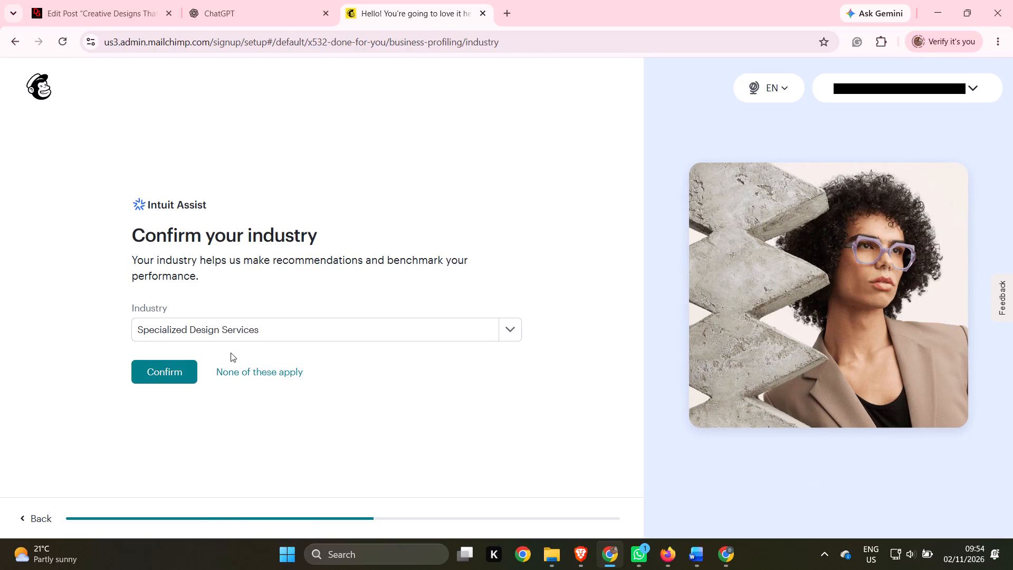
Confirm Specialized Design Services as the business's industry.
click(176, 368)
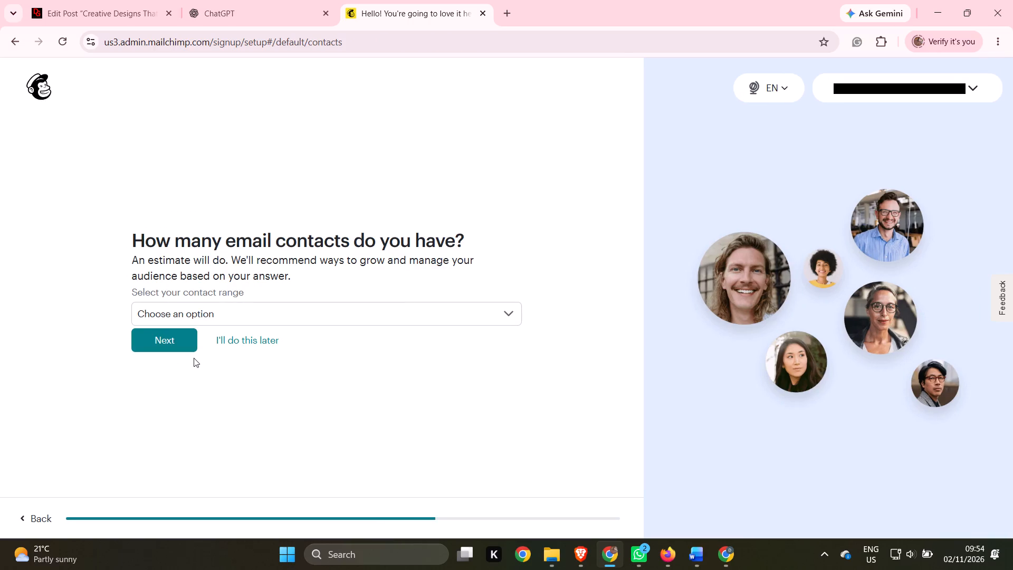
Set the email contact range to 101 - 500 and continue to plan selection.
click(513, 312)
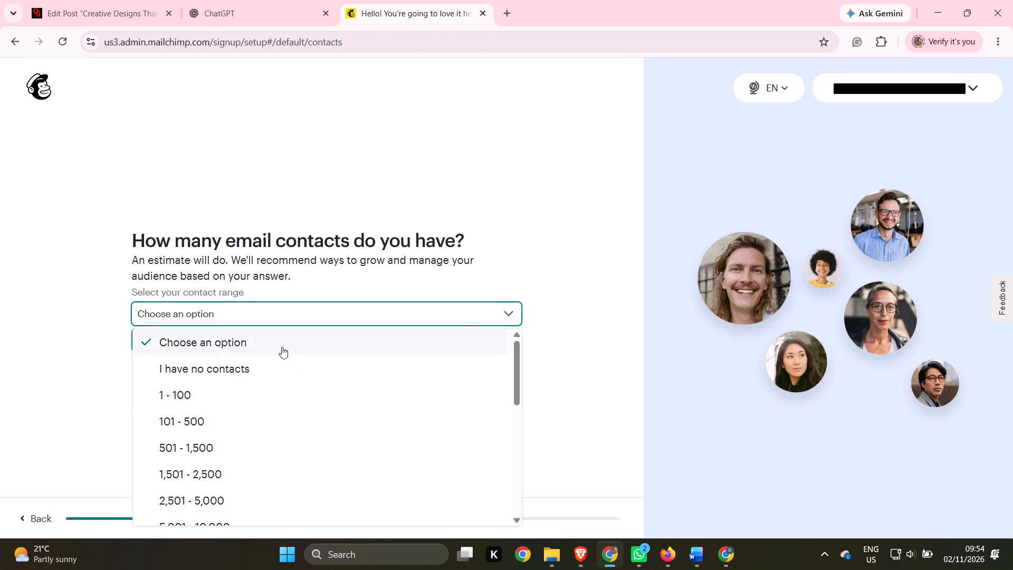
click(188, 414)
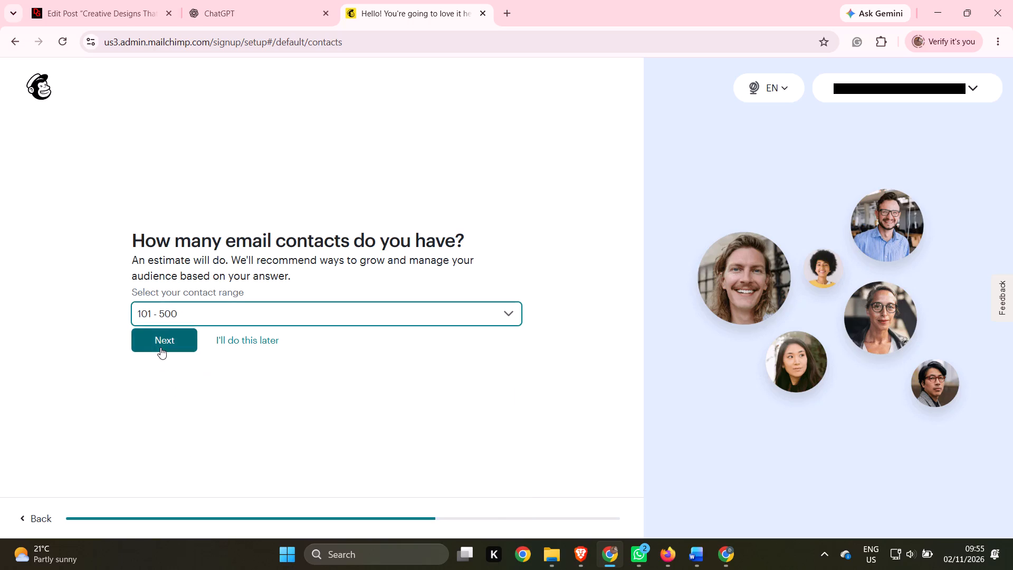
click(160, 347)
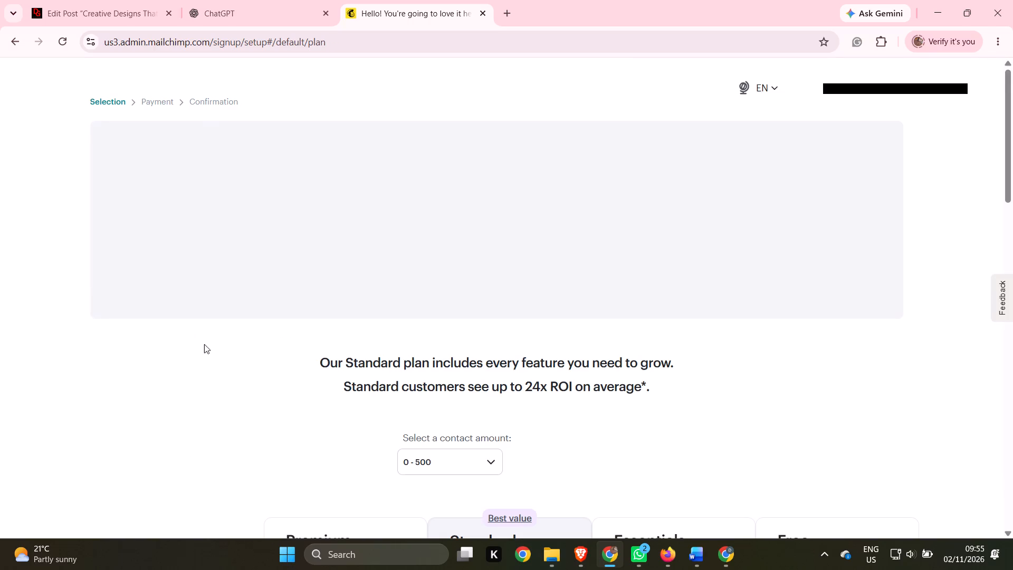
Review the plan comparison and continue with the Free plan at $0 per month.
scroll(465, 317, down, 2)
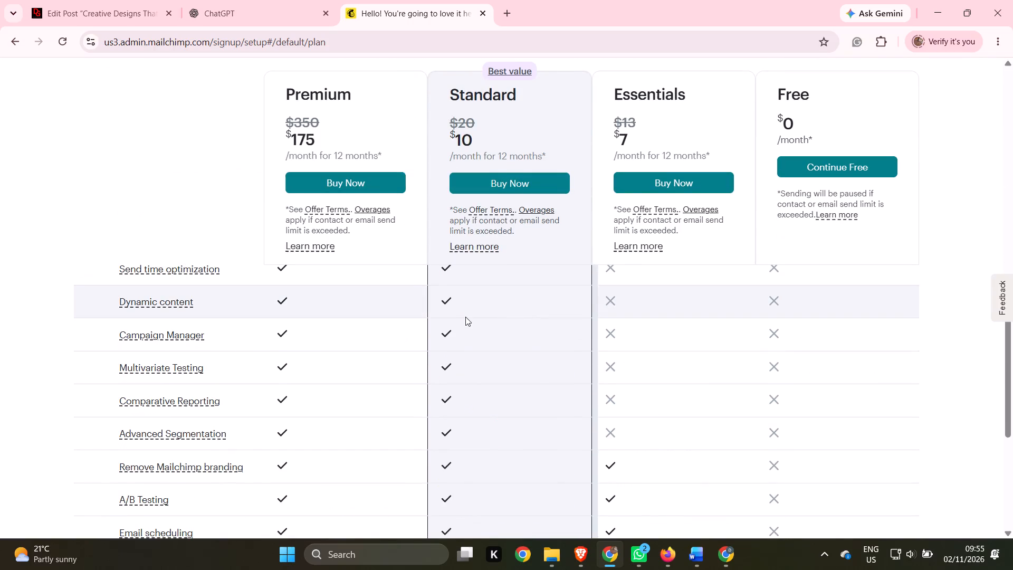
scroll(465, 317, up, 1)
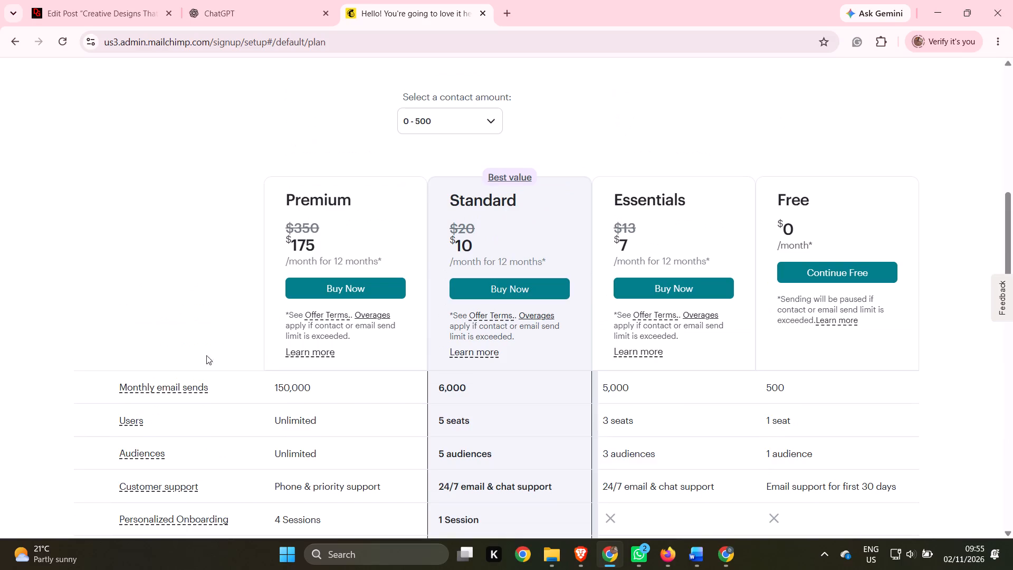
click(819, 271)
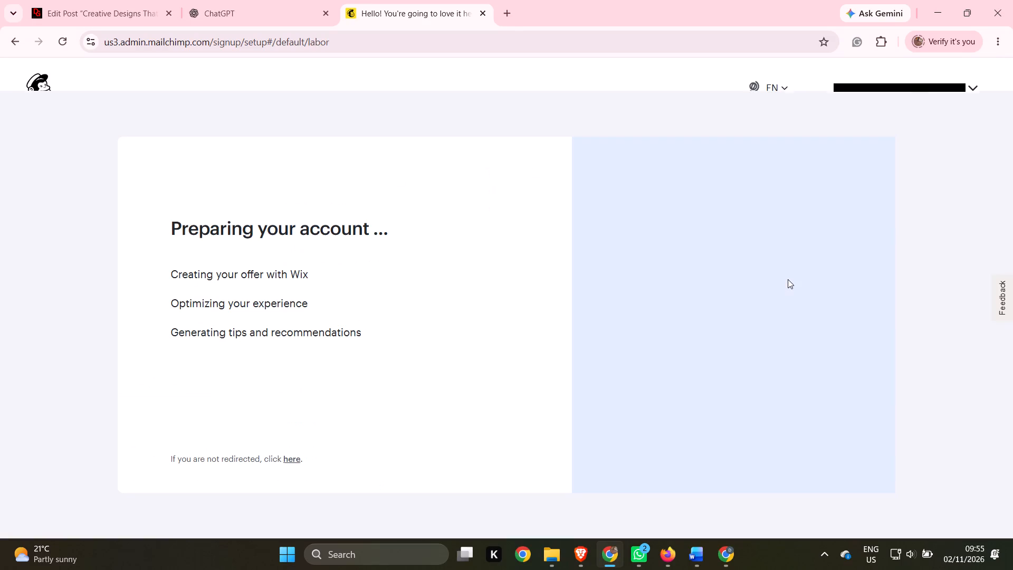
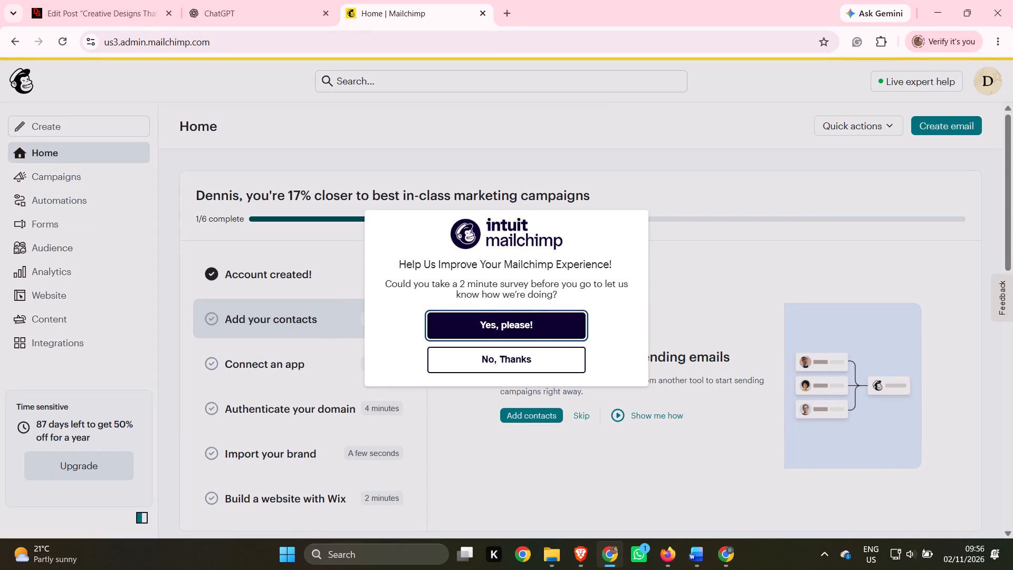
Decline the survey, skip all remaining onboarding checklist tasks from adding contacts to building a Wix website, and postpone the first email.
click(514, 354)
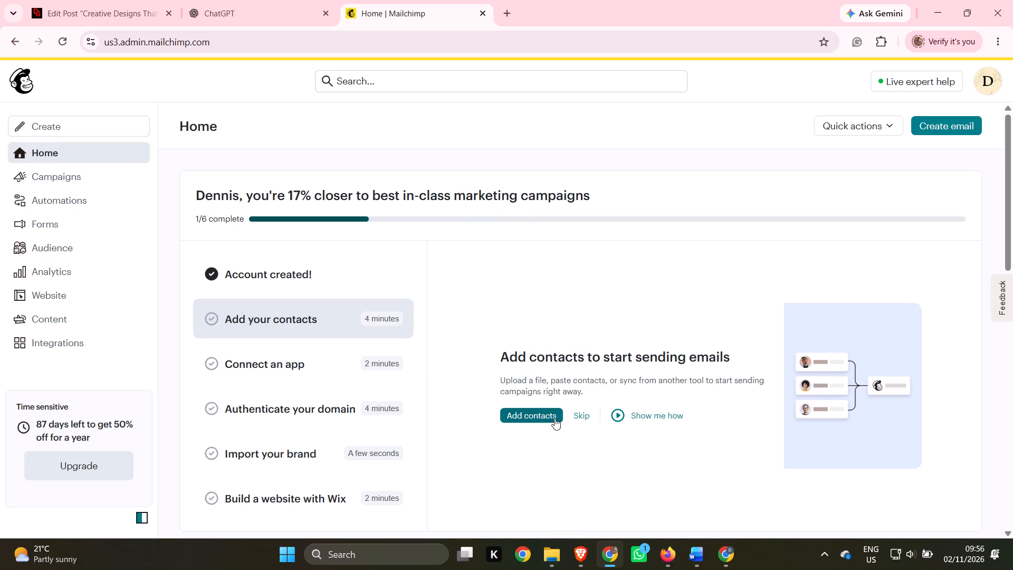
click(579, 414)
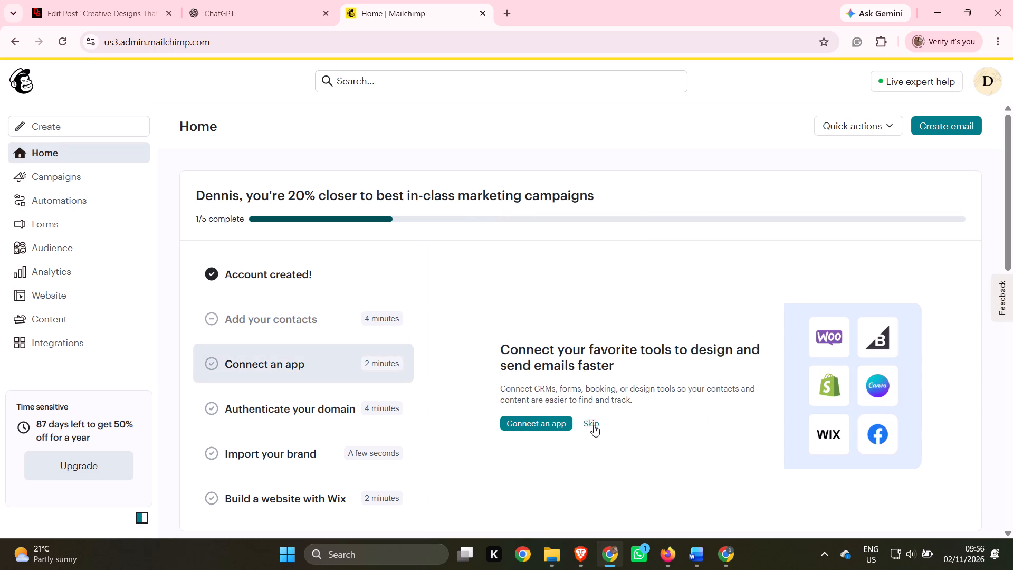
click(591, 424)
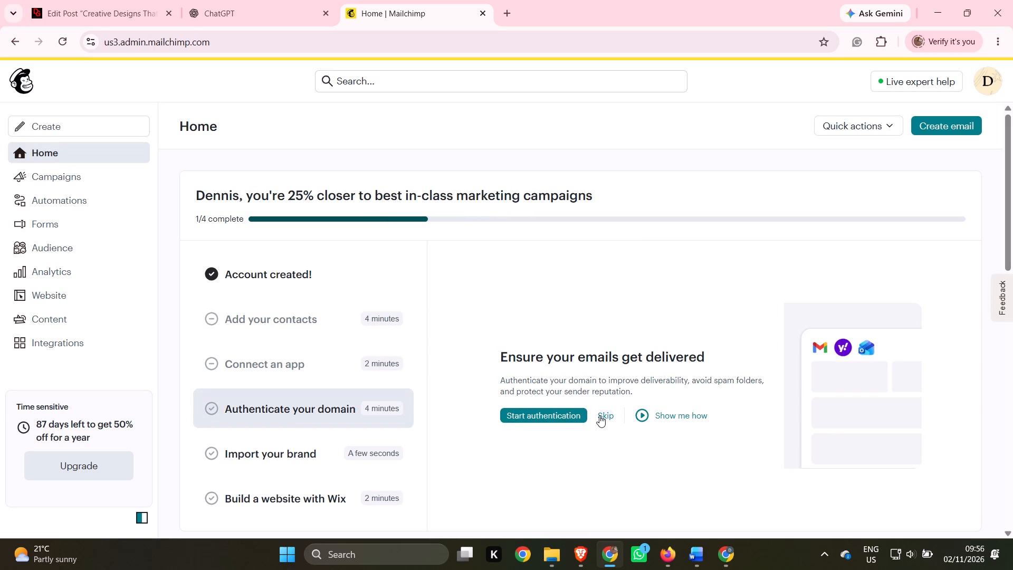
click(603, 411)
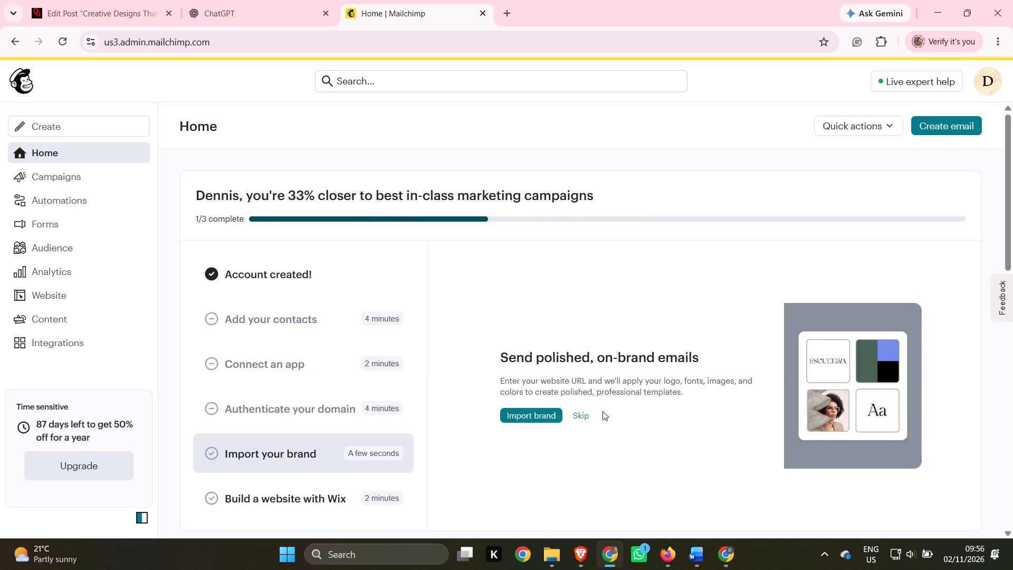
click(590, 420)
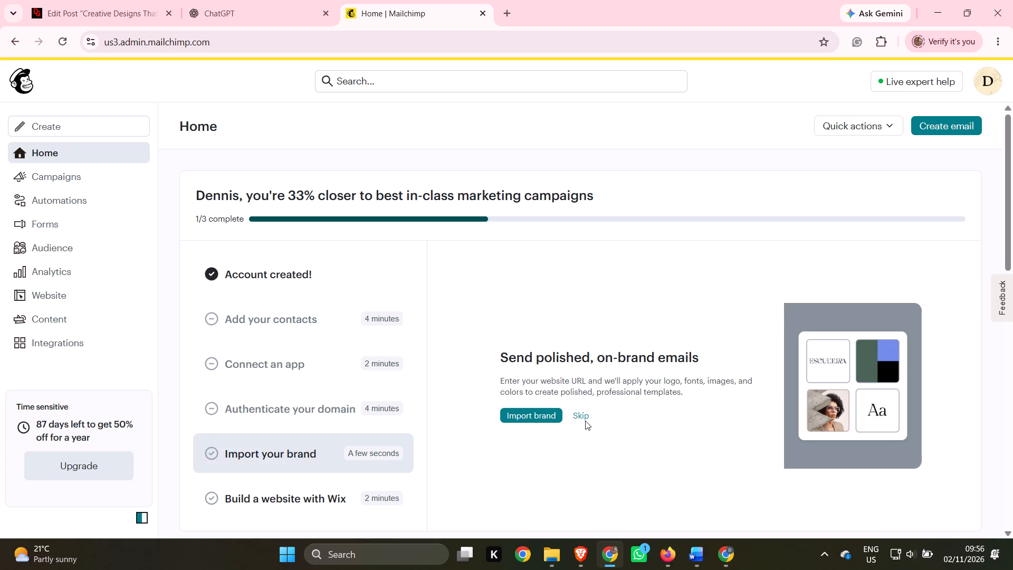
click(585, 421)
click(582, 418)
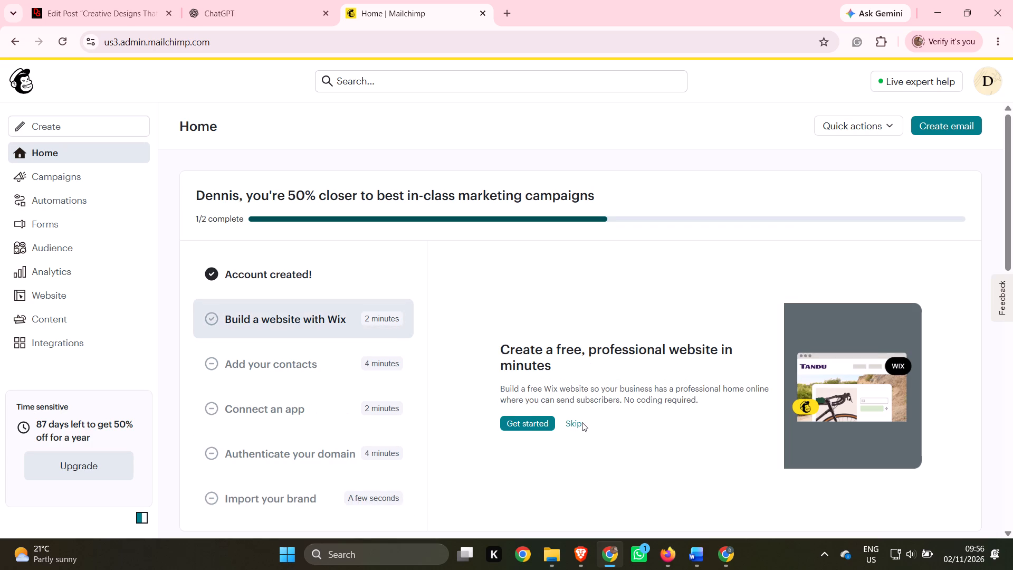
click(580, 423)
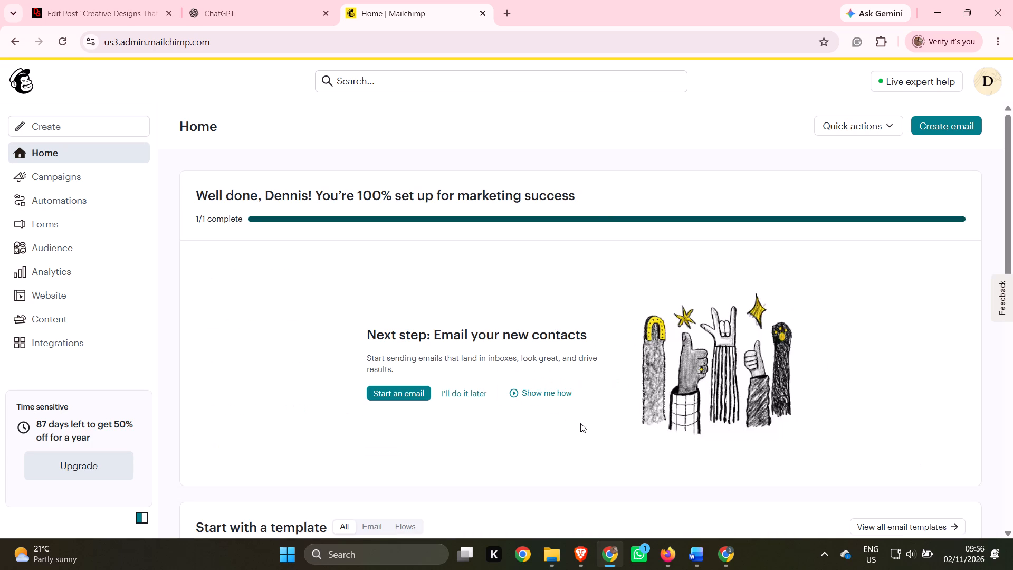
click(462, 393)
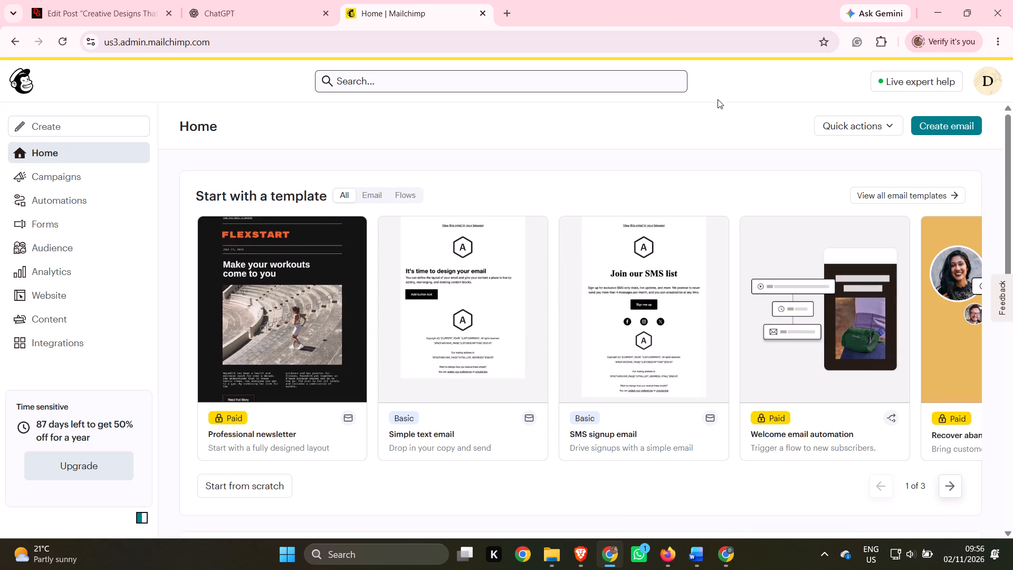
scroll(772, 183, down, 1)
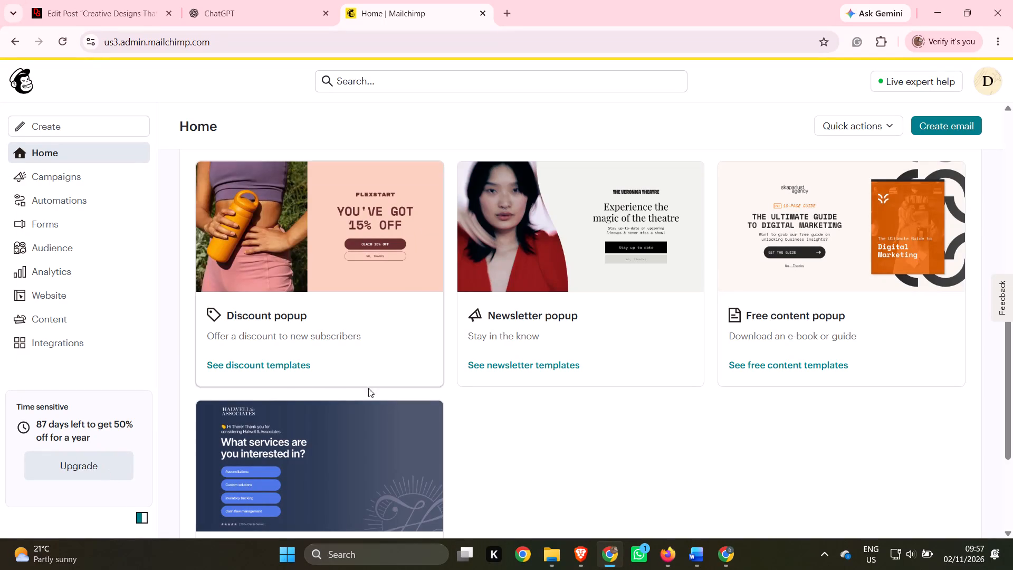
Bring up the Brave browser window, and switch from it to WhatsApp.
click(581, 497)
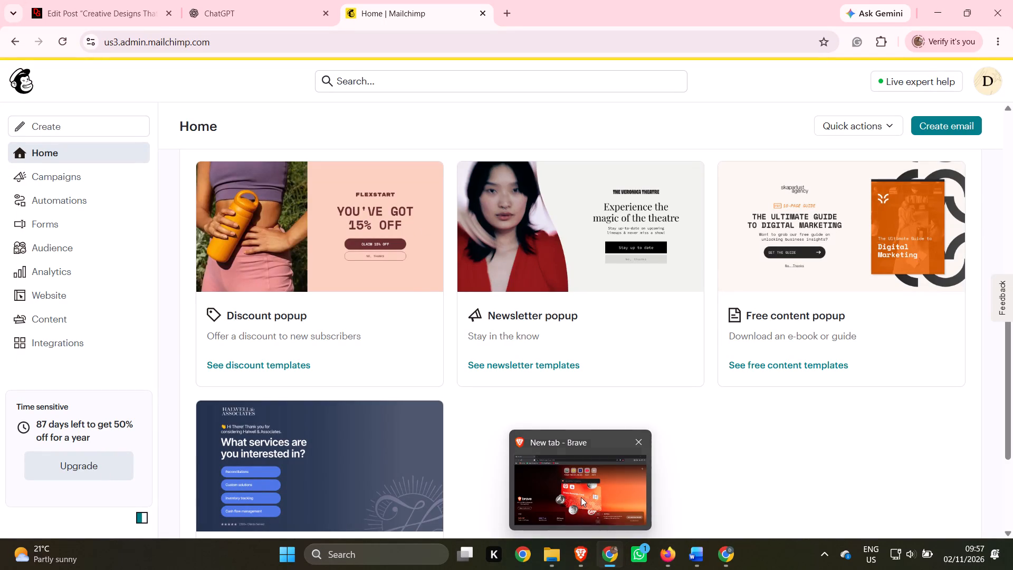
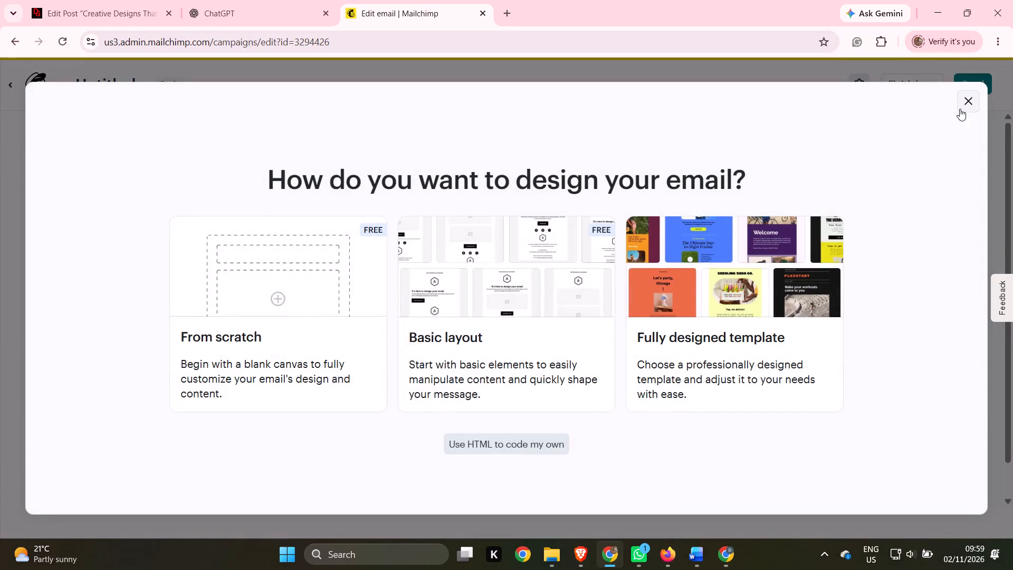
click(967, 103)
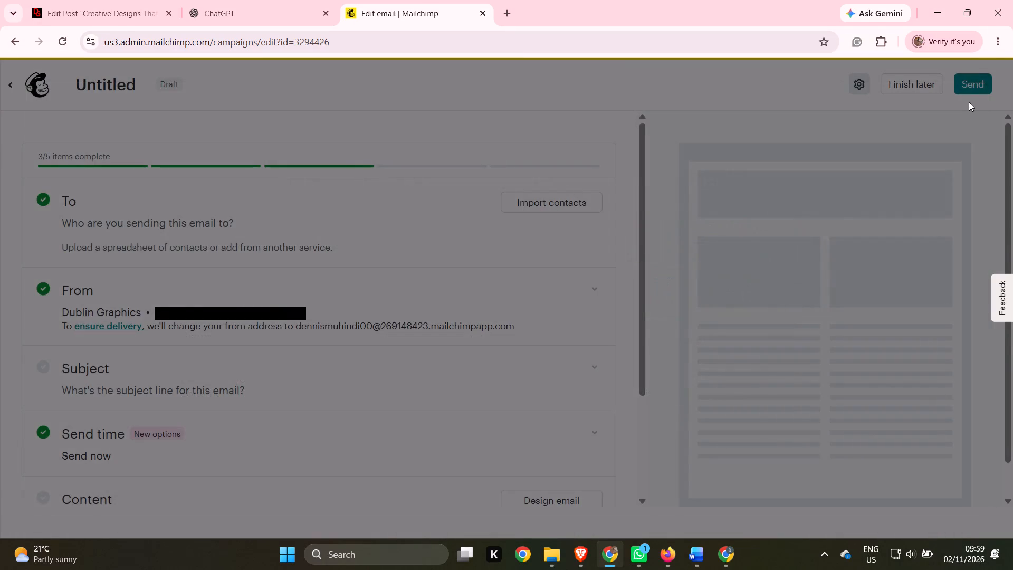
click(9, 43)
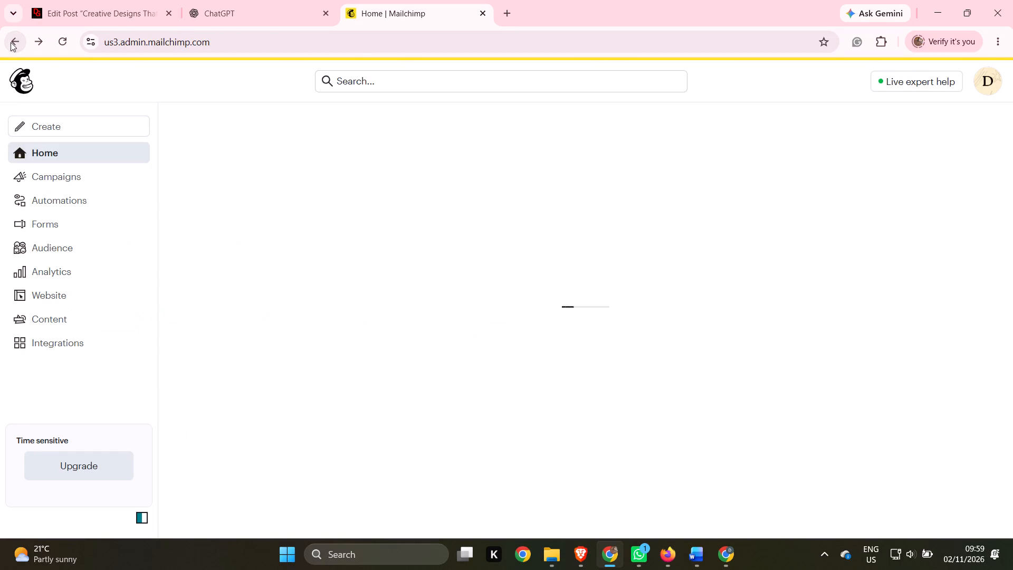
Open the Audience contacts page in the Mailchimp account.
click(55, 252)
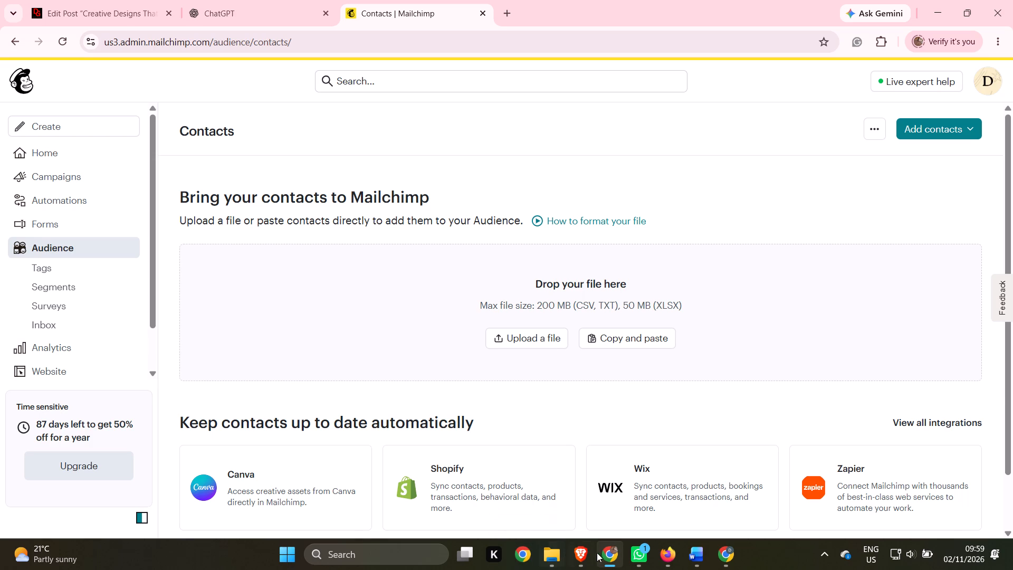
Open a new browser tab alongside the Mailchimp contacts page.
click(611, 501)
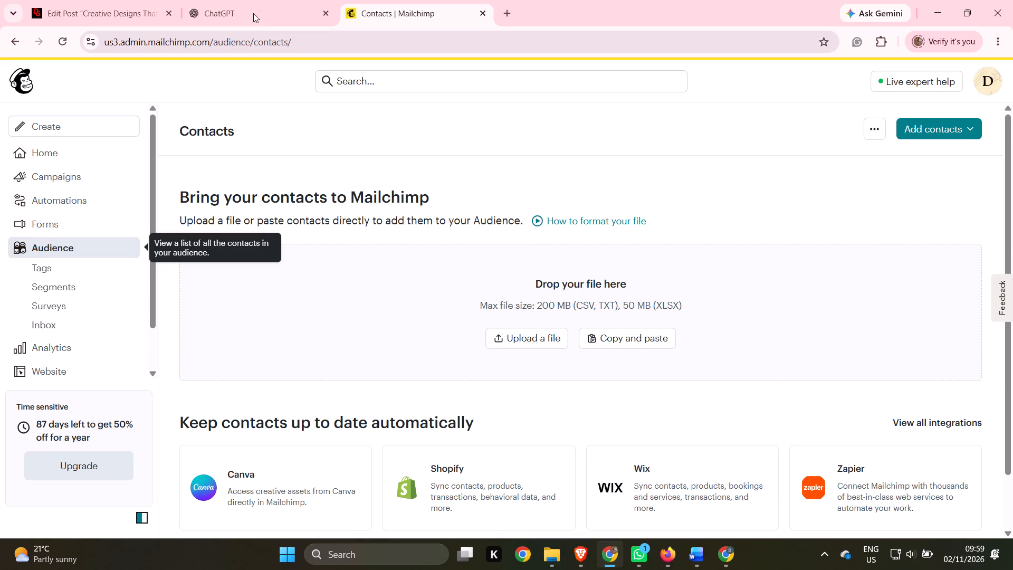
click(504, 8)
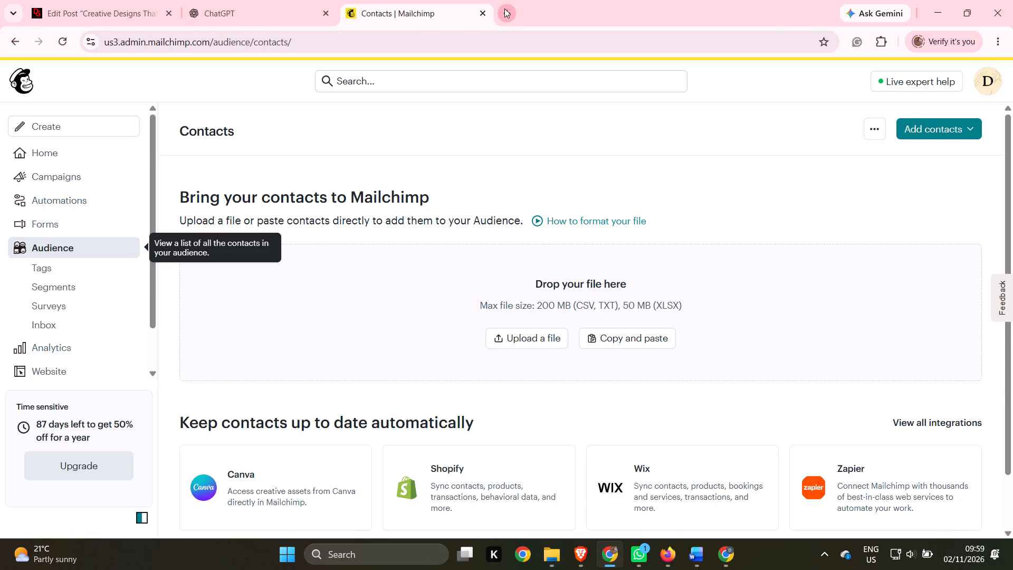
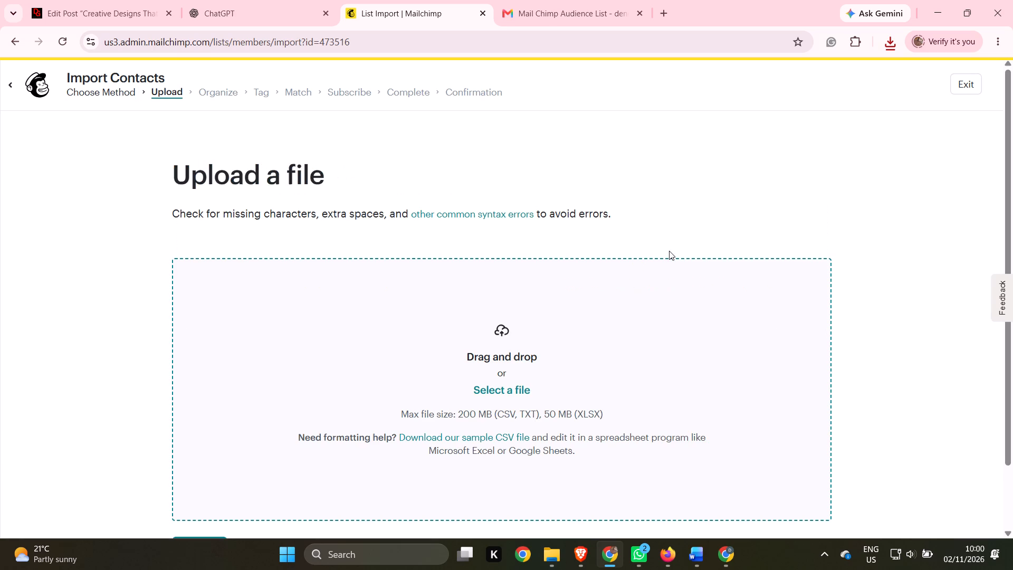
Open the file selection dialog for the contact import upload.
click(505, 389)
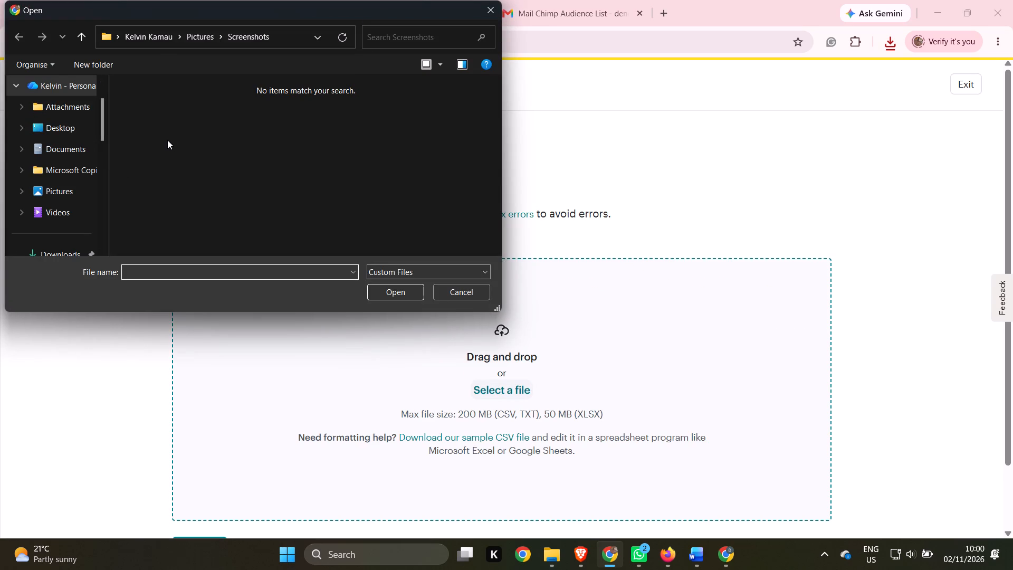
Upload "D.M 6.1 class list - Sheet1.csv" from the Downloads folder as the contact import file.
double_click(65, 248)
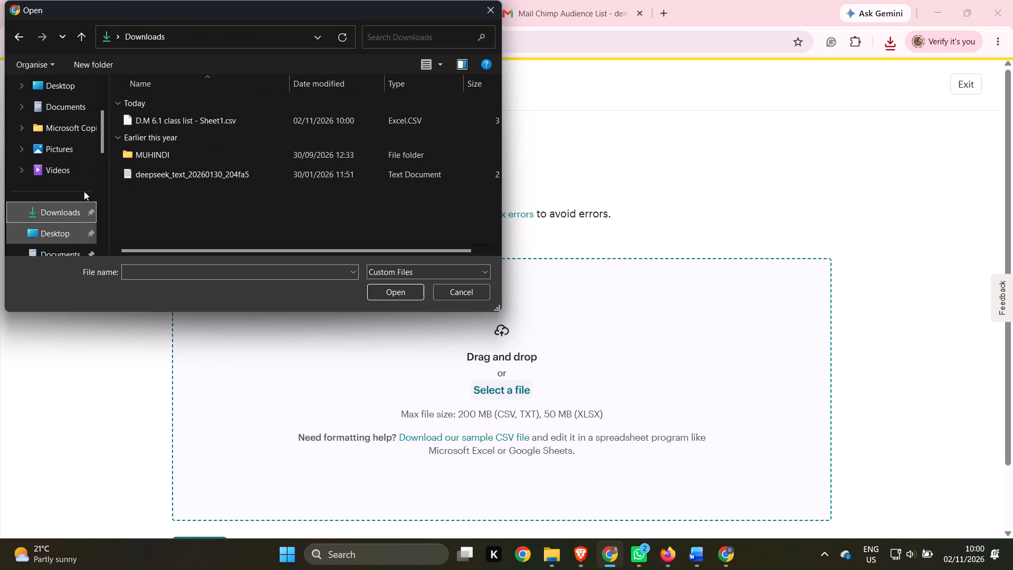
click(173, 122)
click(397, 292)
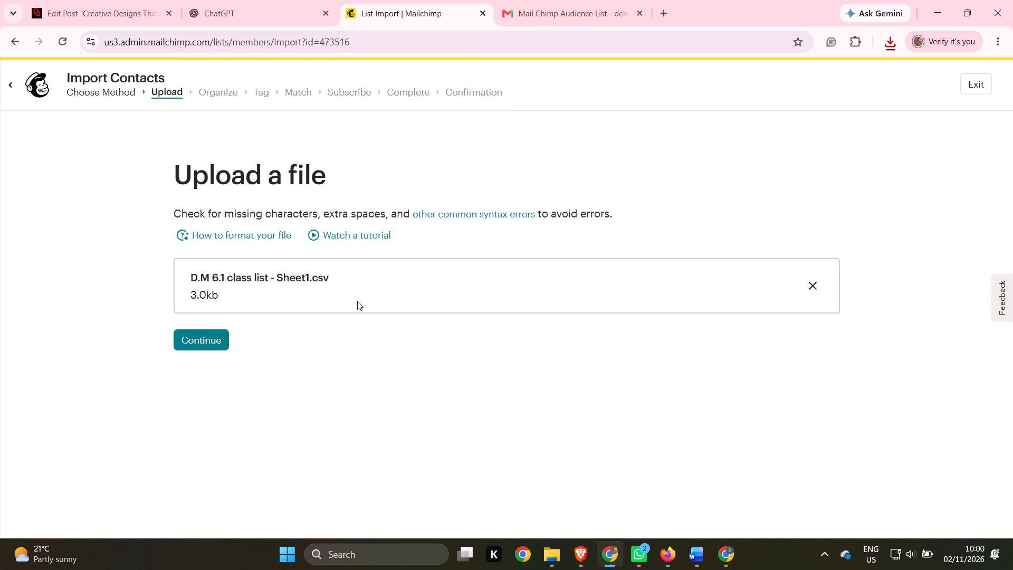
click(183, 337)
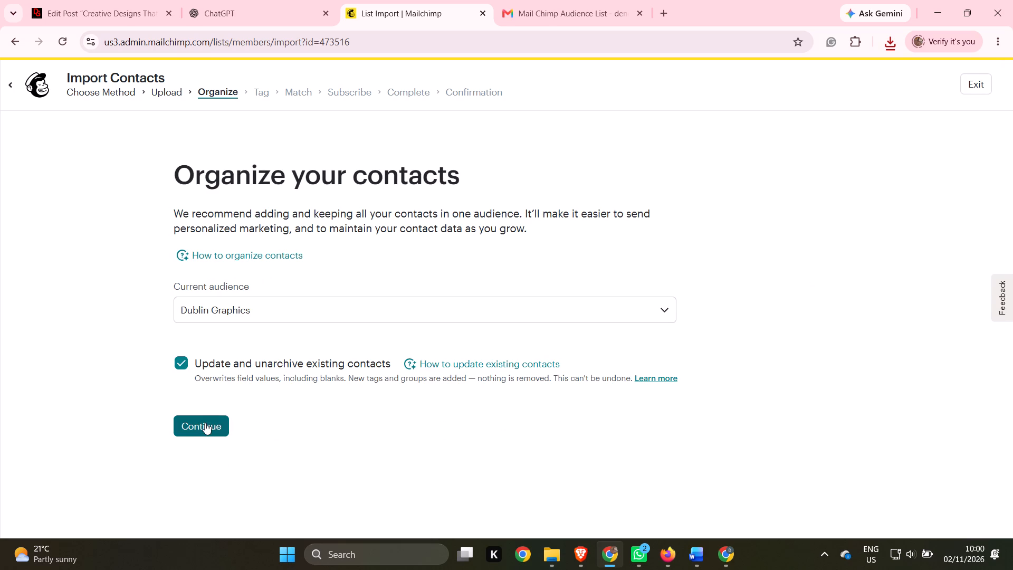
Complete the import into the Dublin Graphics audience with existing contacts updated, no tags, the suggested column matches and Subscribed email marketing status.
click(205, 423)
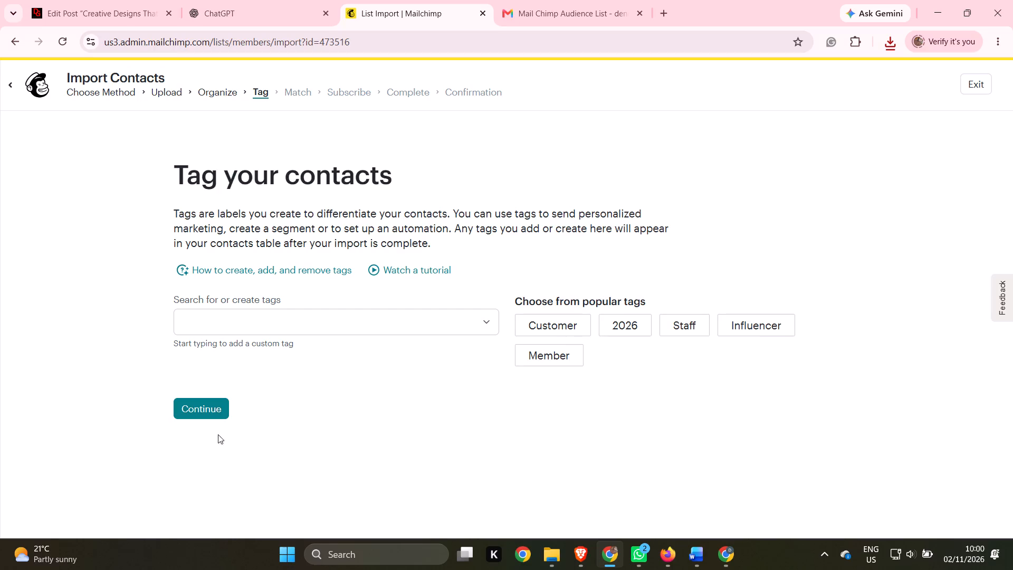
click(203, 416)
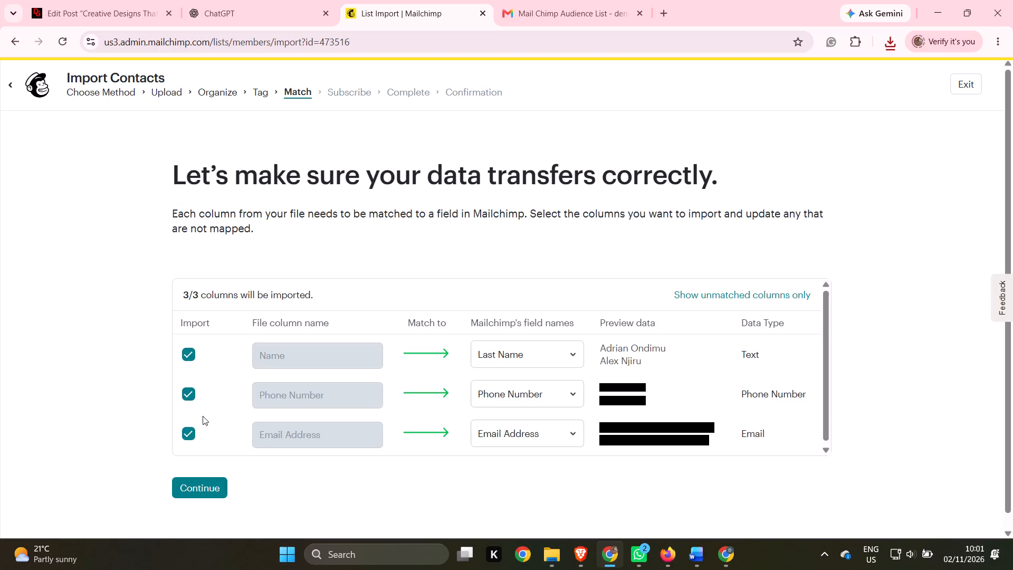
click(205, 484)
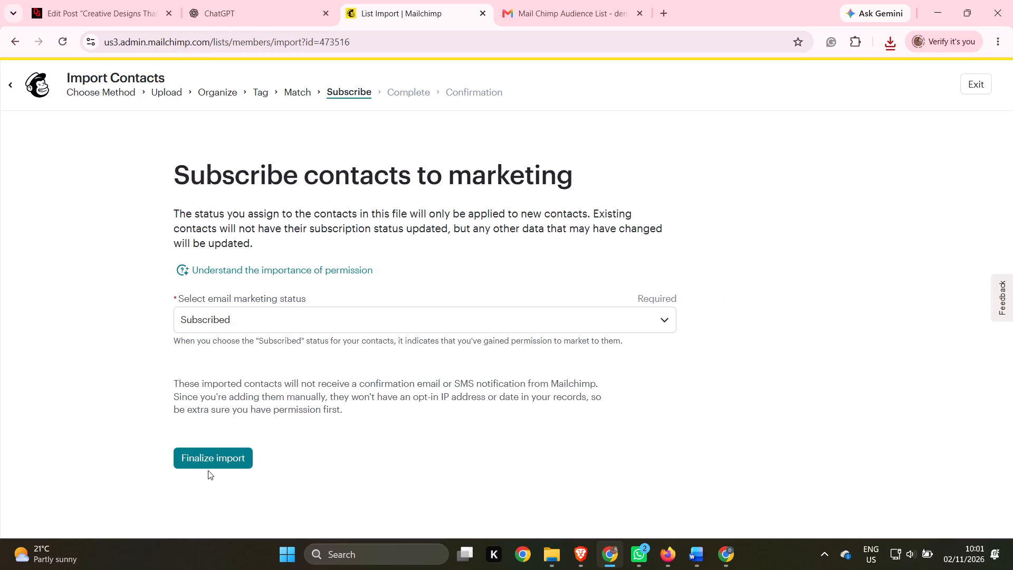
click(209, 460)
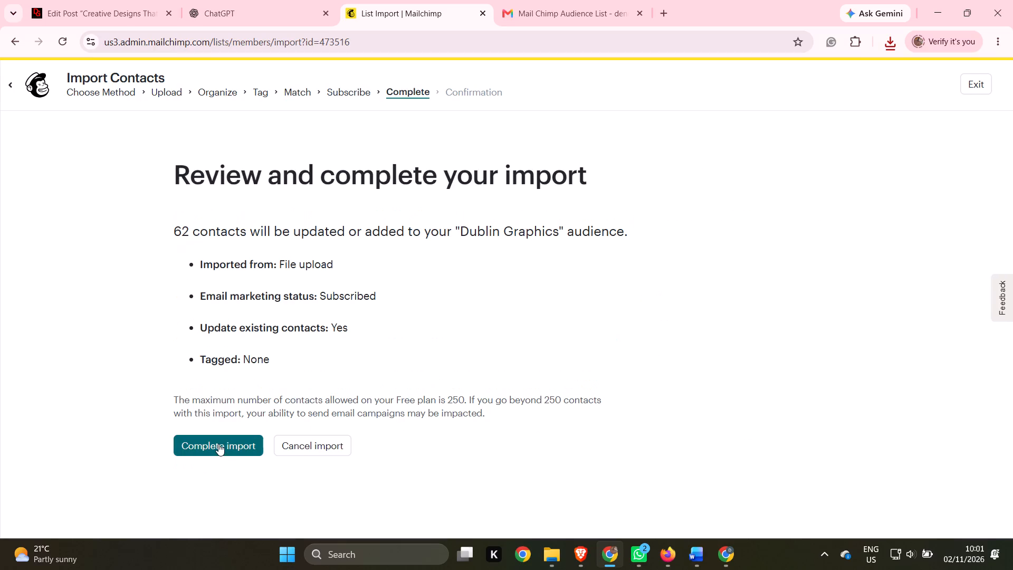
click(218, 444)
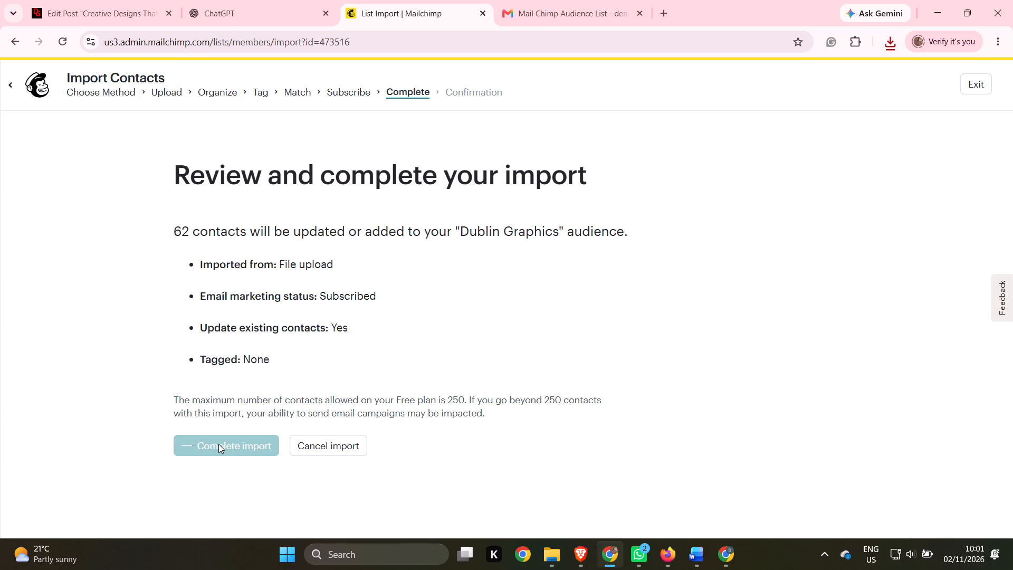
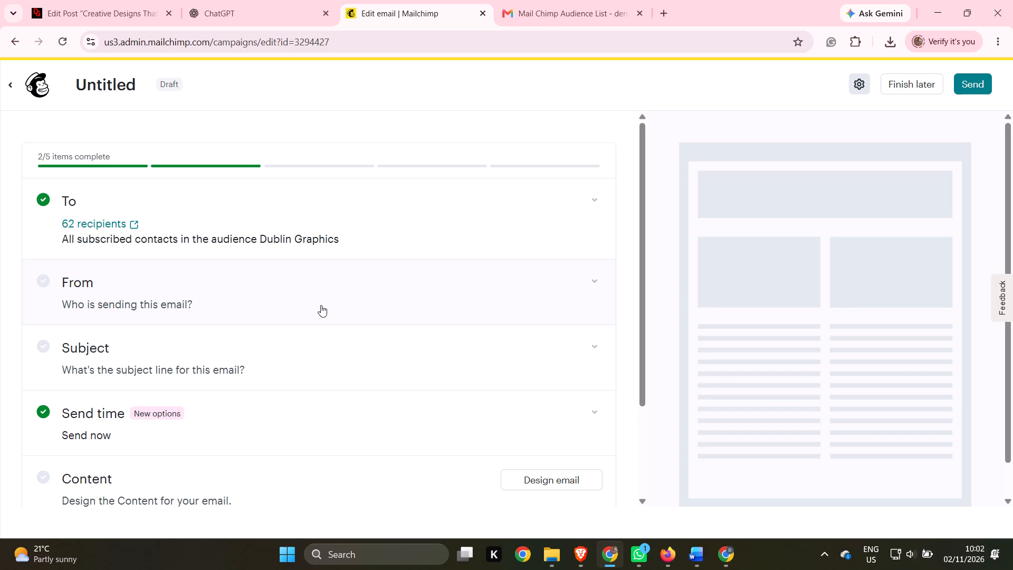
Look over the untitled draft email's setup checklist and return to the previous page without filling anything in.
scroll(321, 305, down, 2)
scroll(321, 306, up, 2)
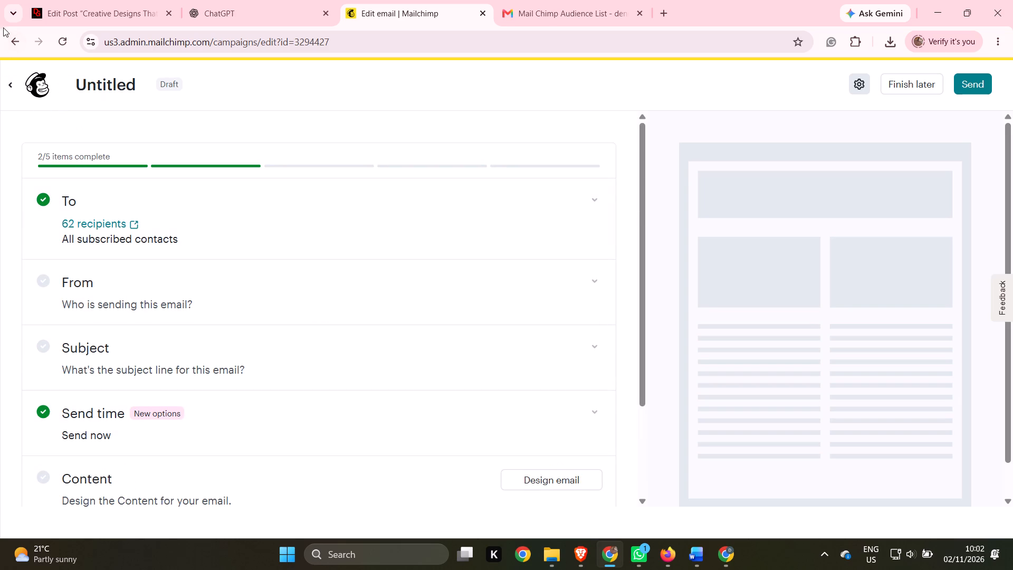
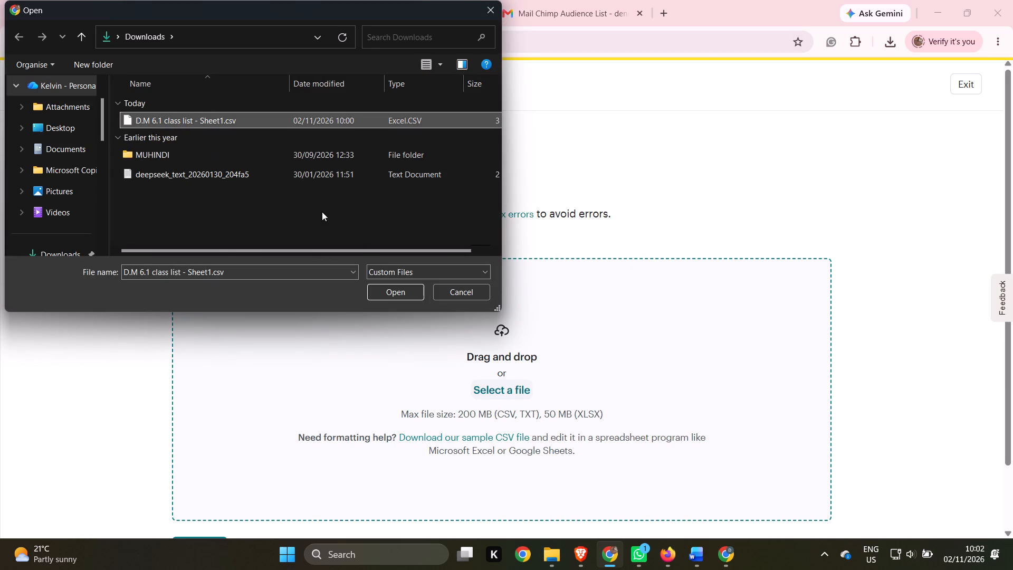
click(385, 291)
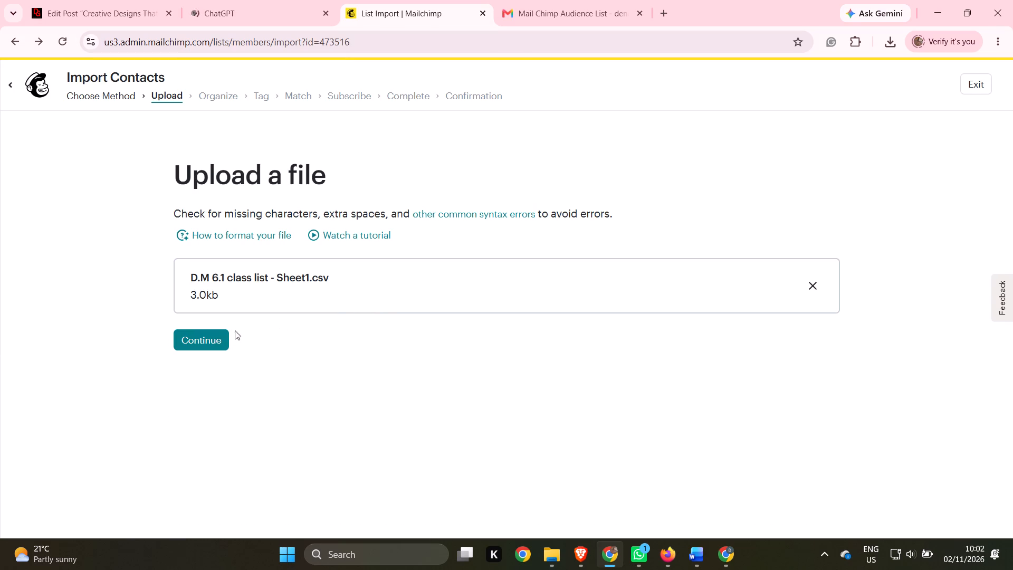
click(212, 340)
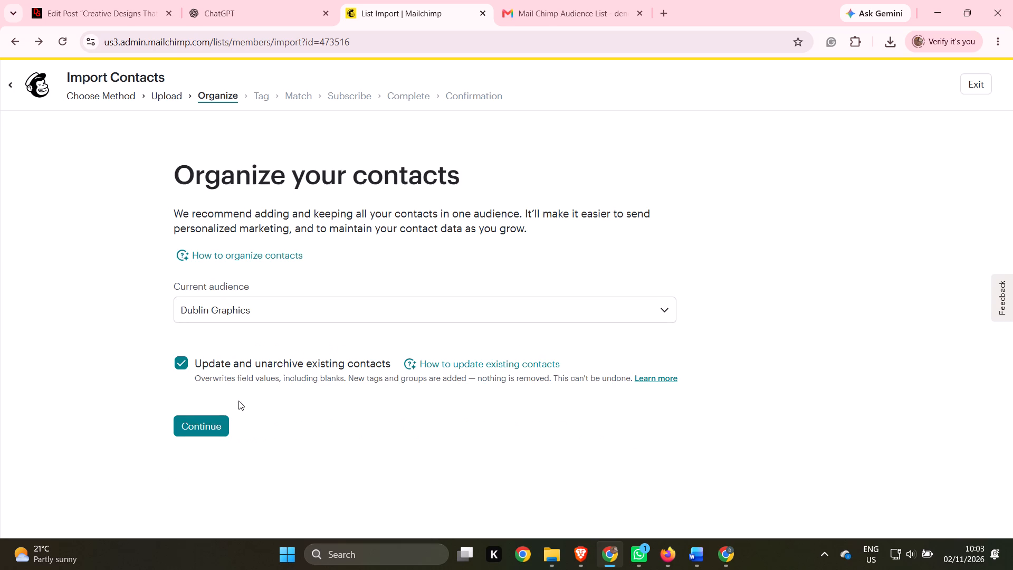
Set the import to update existing contacts in the Dublin Graphics audience, with no tags and the suggested Name, Phone Number and Email Address column matches.
click(204, 424)
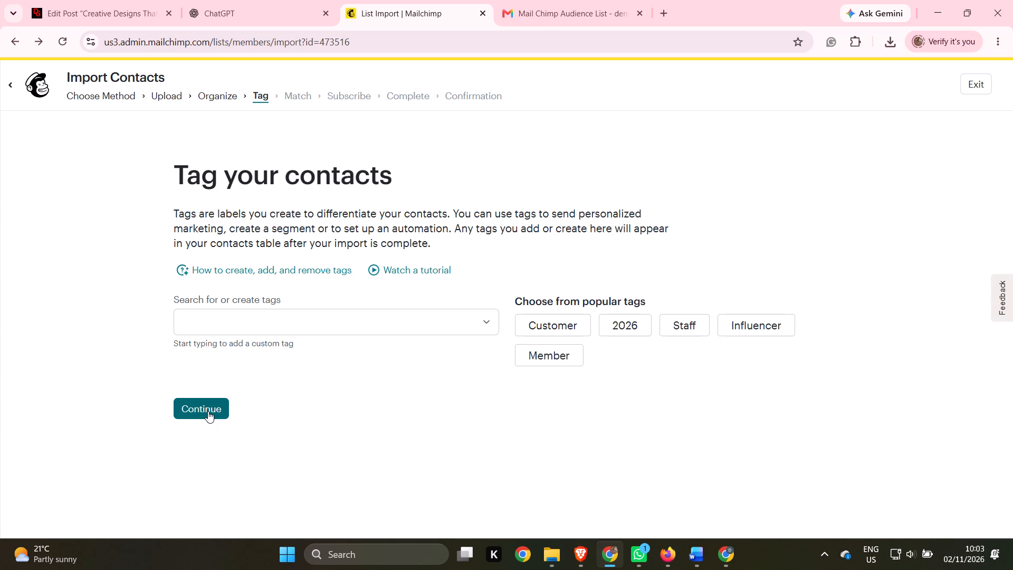
click(196, 414)
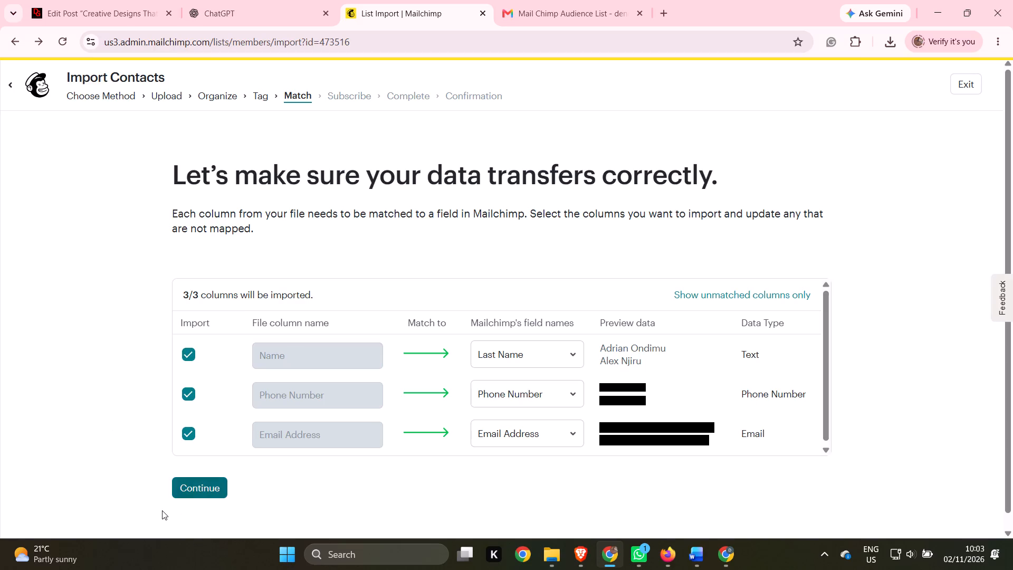
click(212, 485)
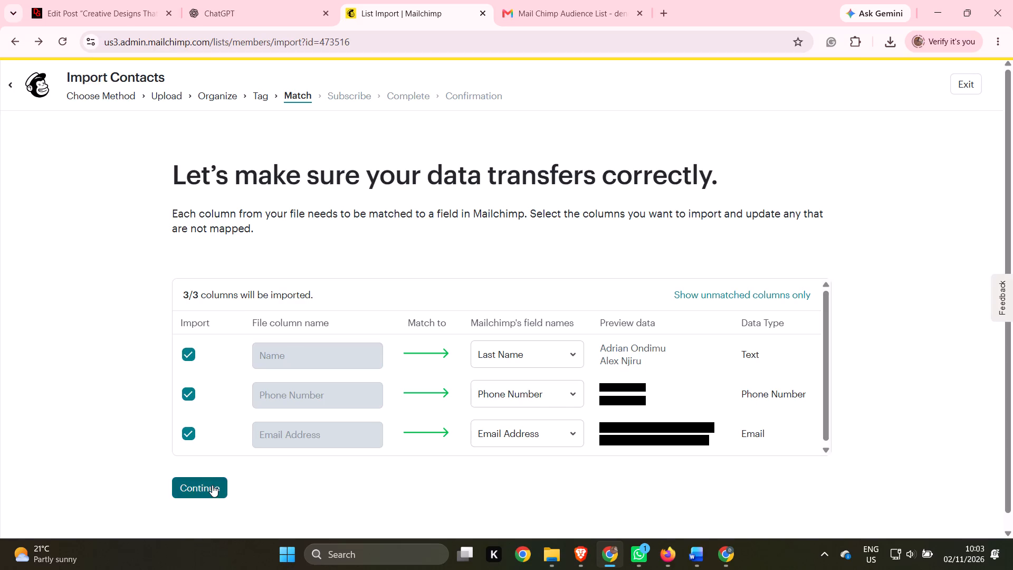
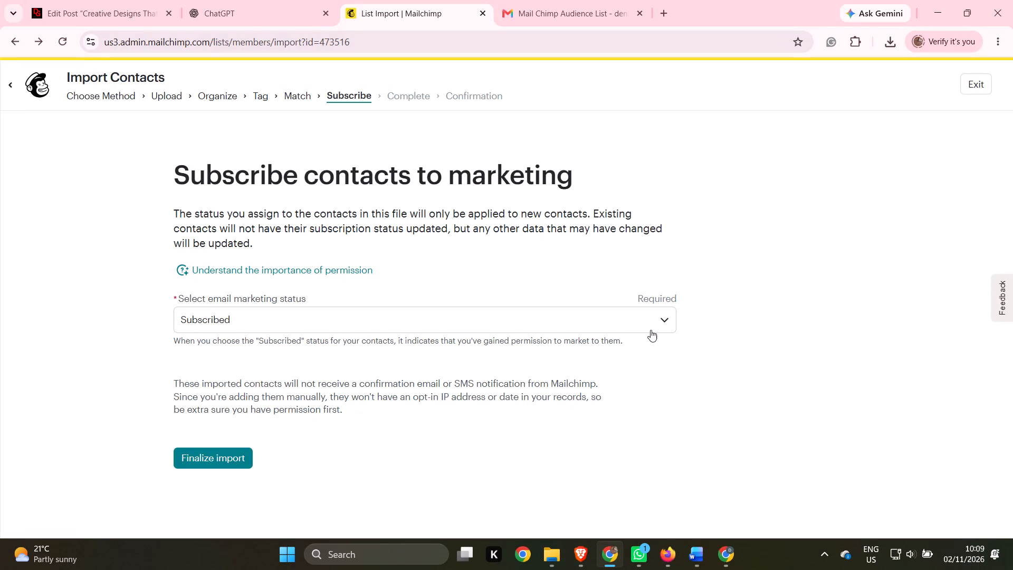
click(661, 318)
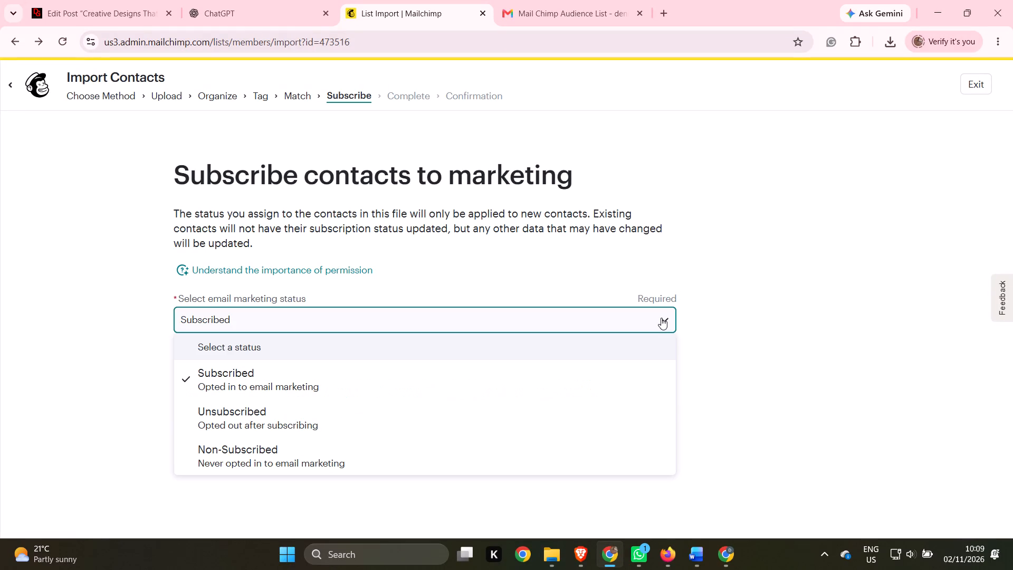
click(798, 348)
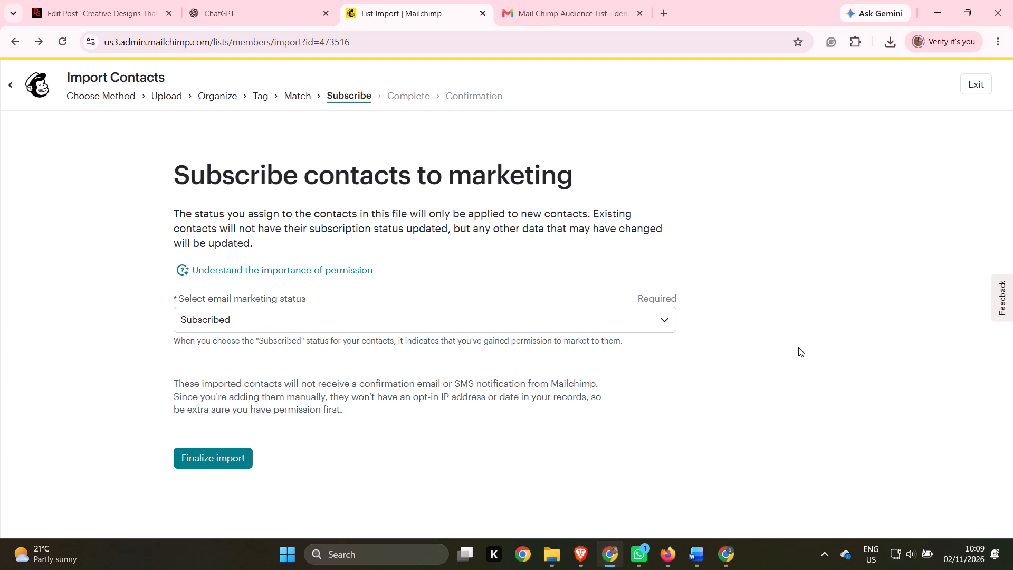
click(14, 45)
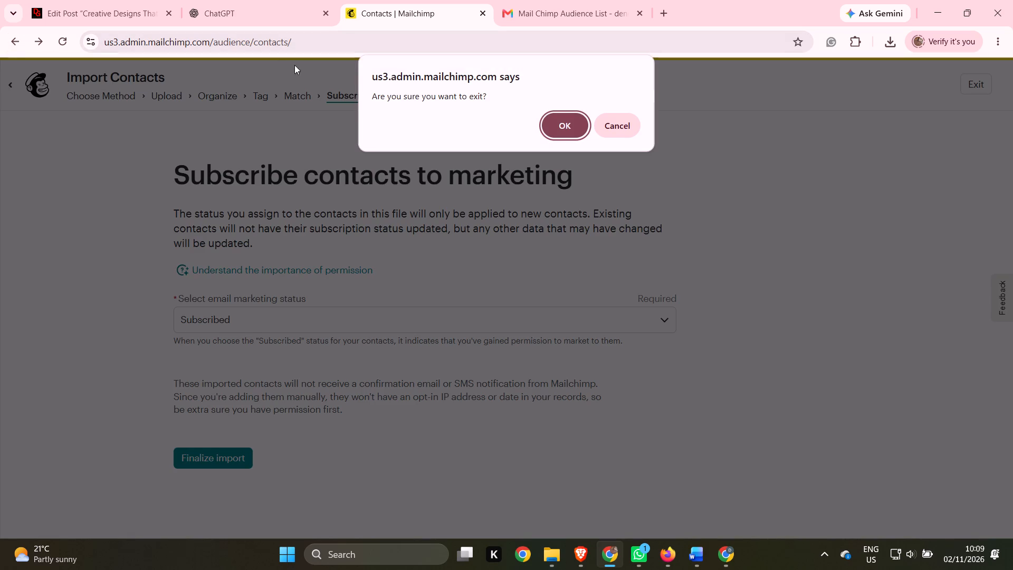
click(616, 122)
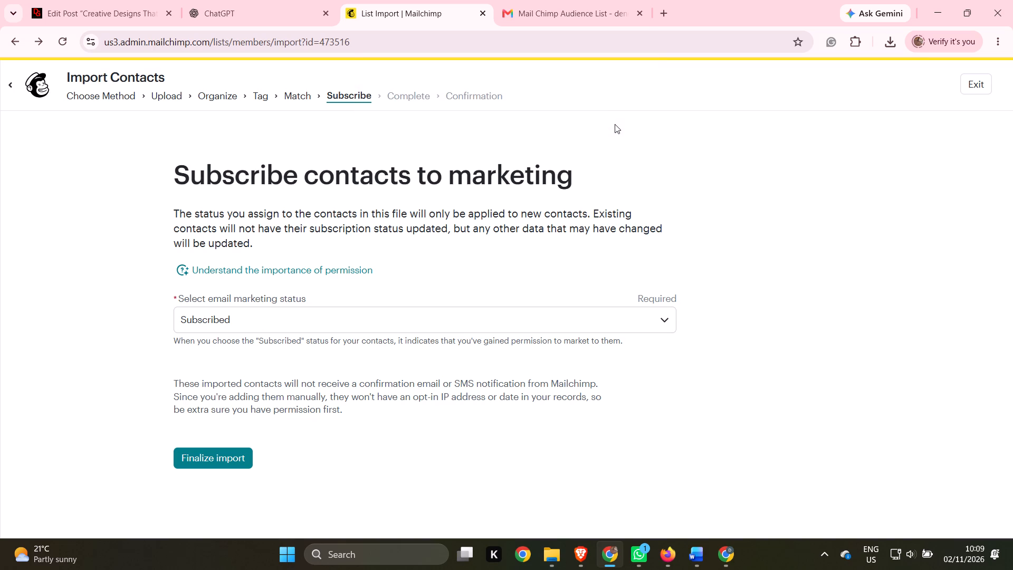
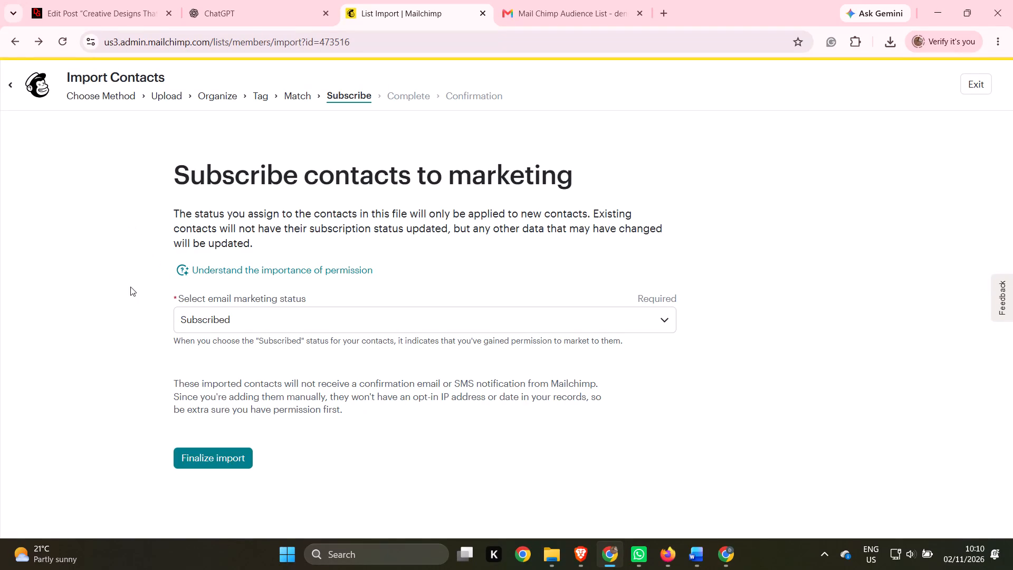
Exit the current contact import before finalizing it and return to the audience's contacts list.
click(14, 42)
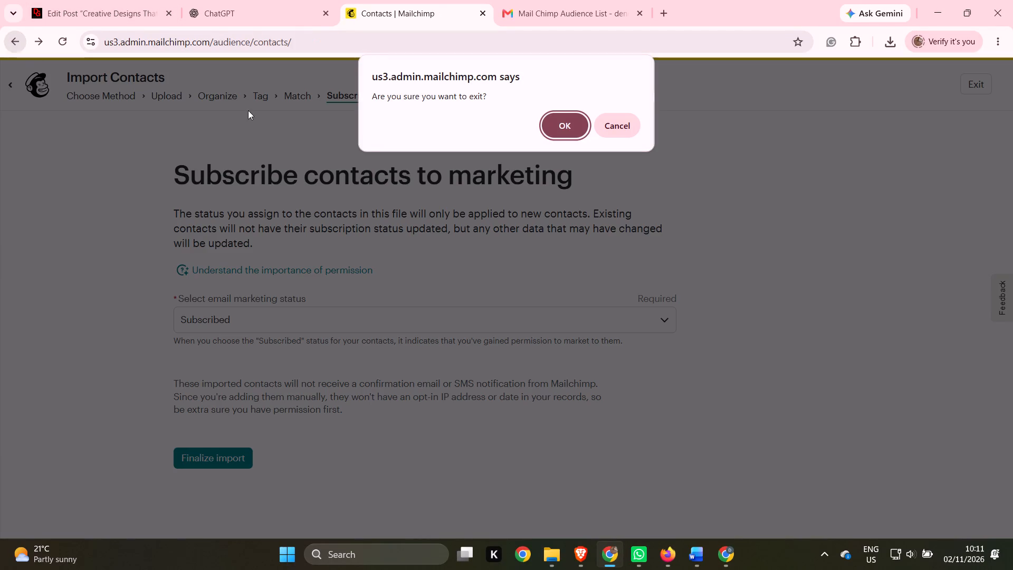
click(570, 120)
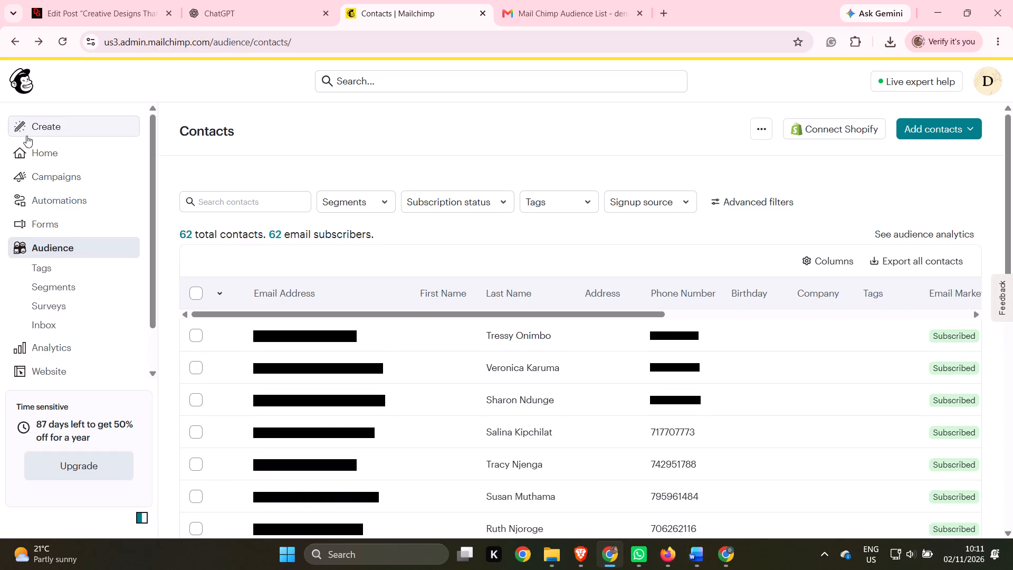
click(48, 248)
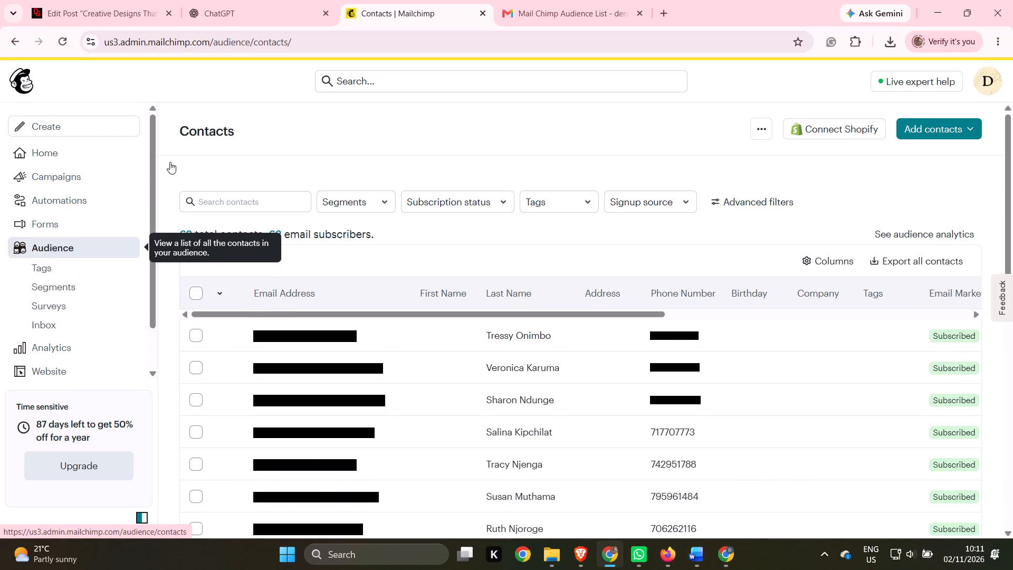
Start a new contact import by file and upload D.M 6.1 class list - Sheet1.csv.
click(935, 134)
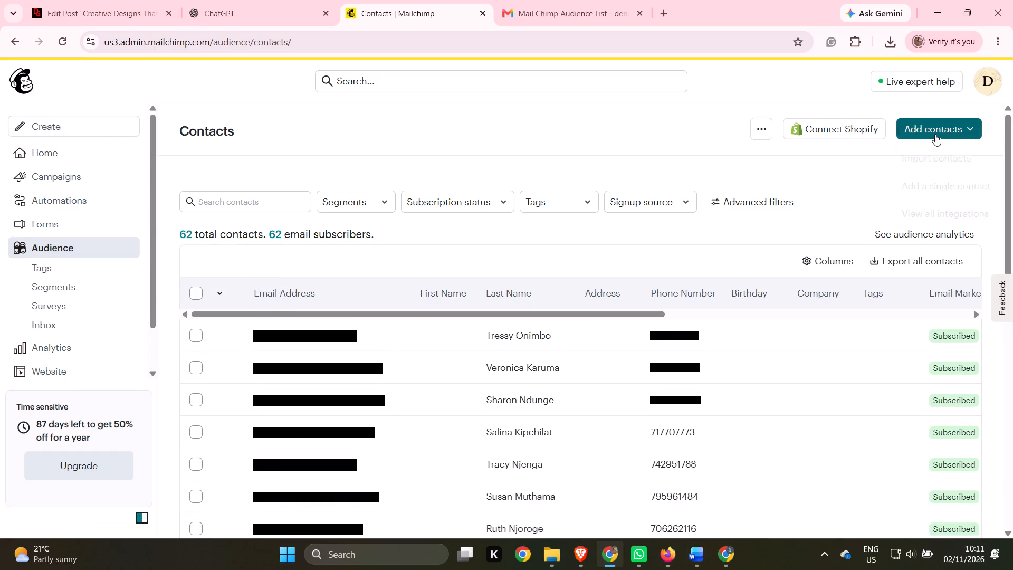
click(935, 151)
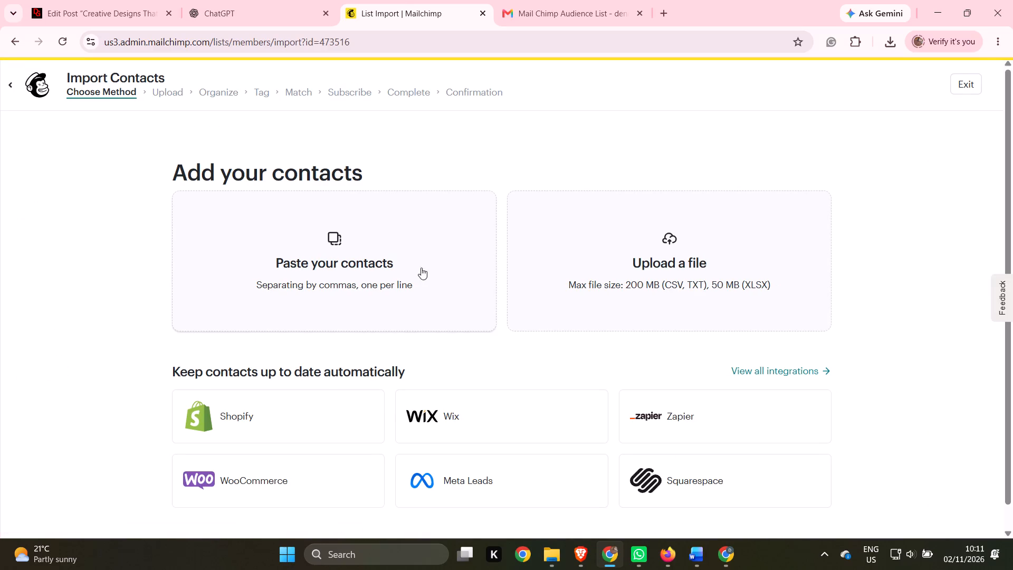
click(625, 268)
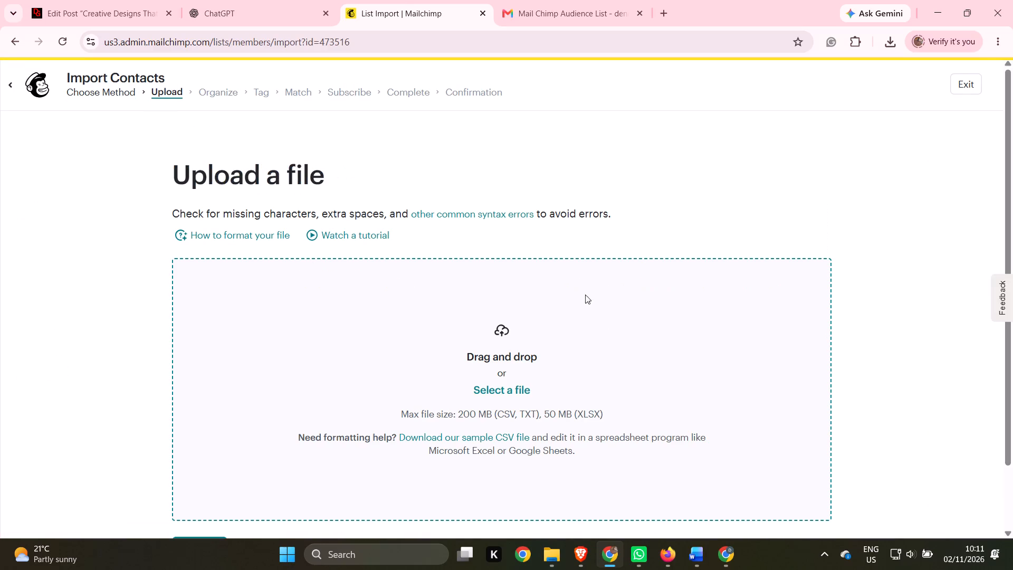
click(510, 388)
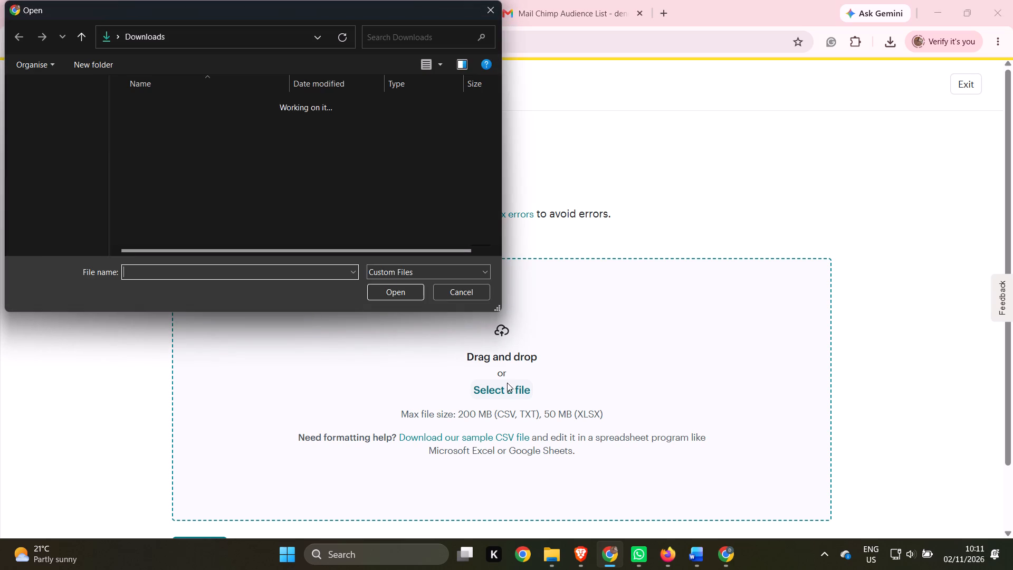
click(161, 116)
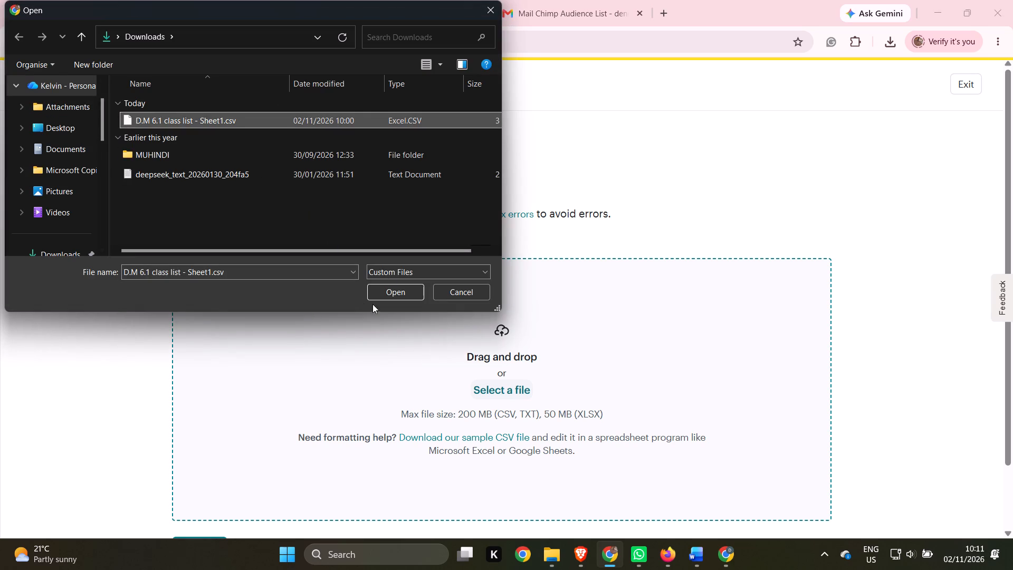
click(384, 289)
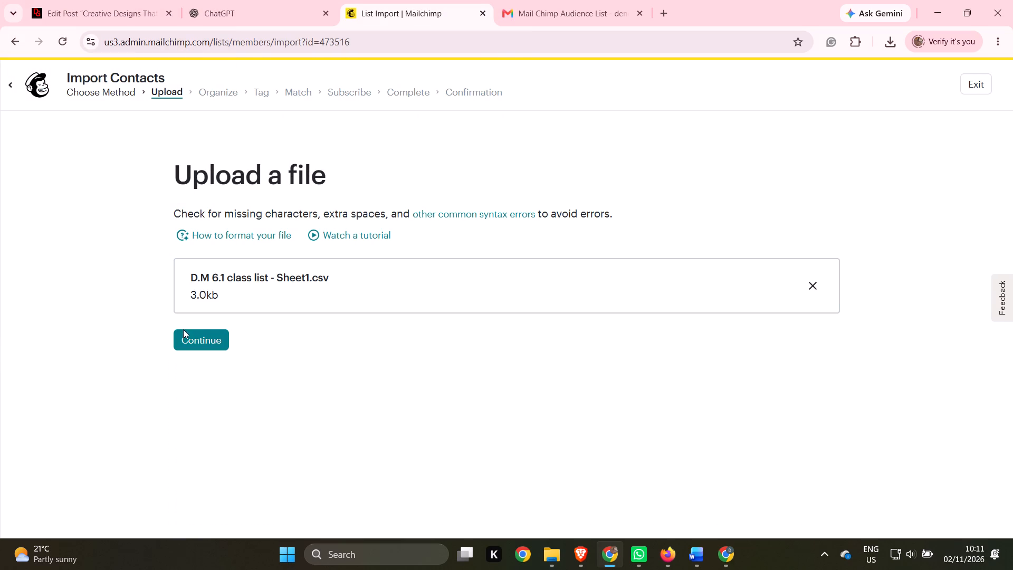
click(195, 341)
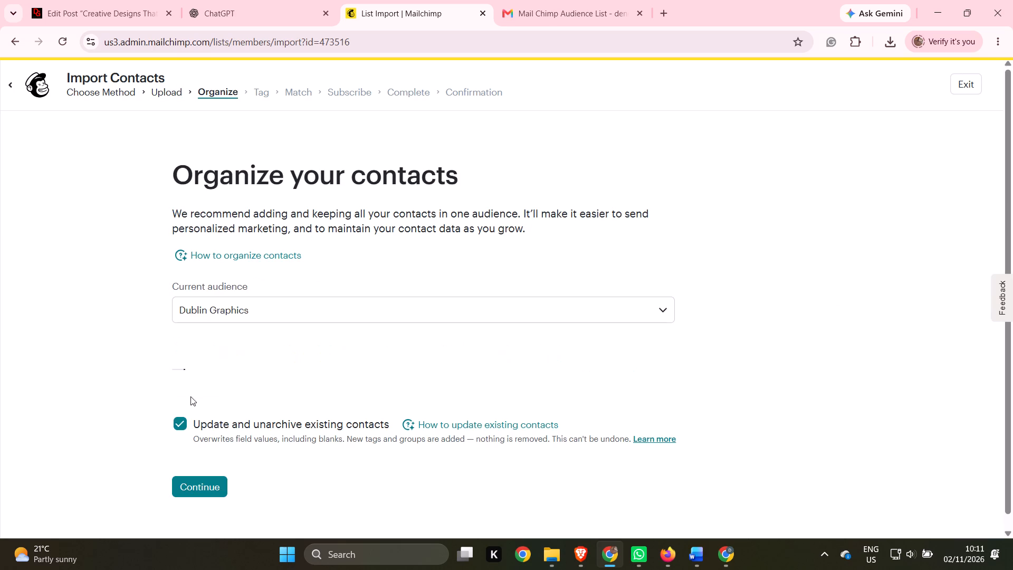
Accept Dublin Graphics as the audience for the imported contacts and proceed to tagging.
click(204, 425)
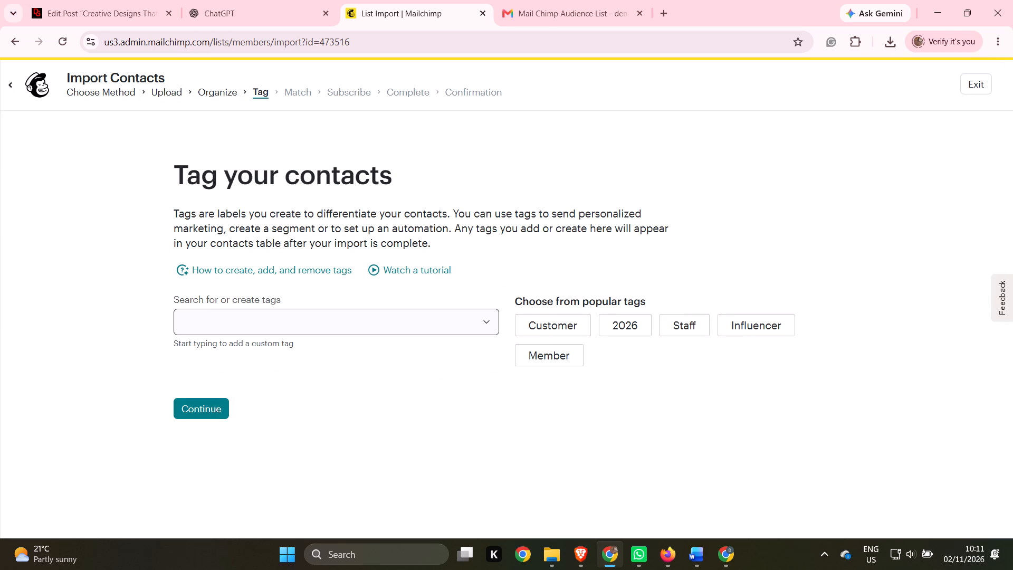
Check the tag field and read the help article on how to create, add and remove tags.
click(219, 325)
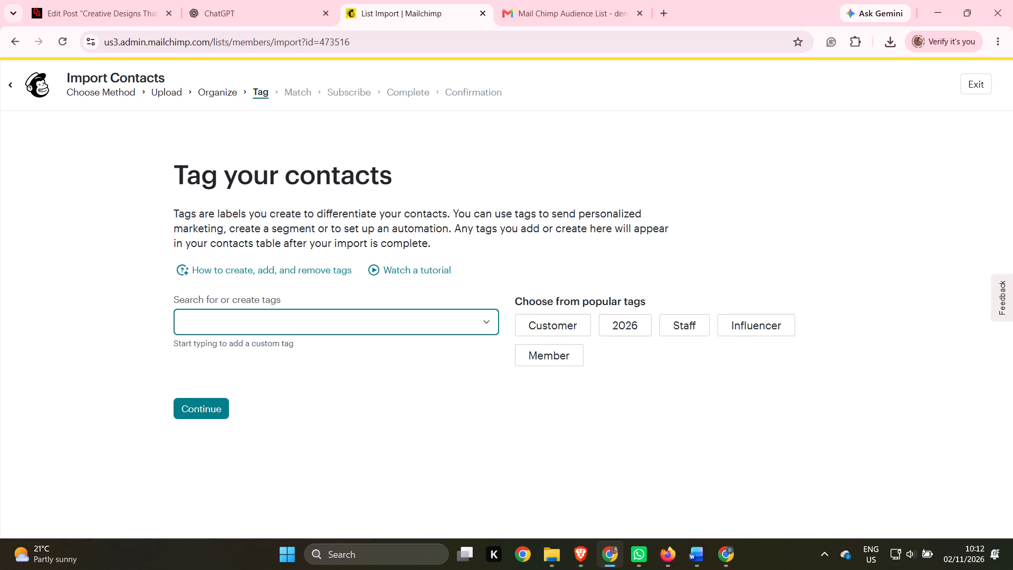
click(227, 274)
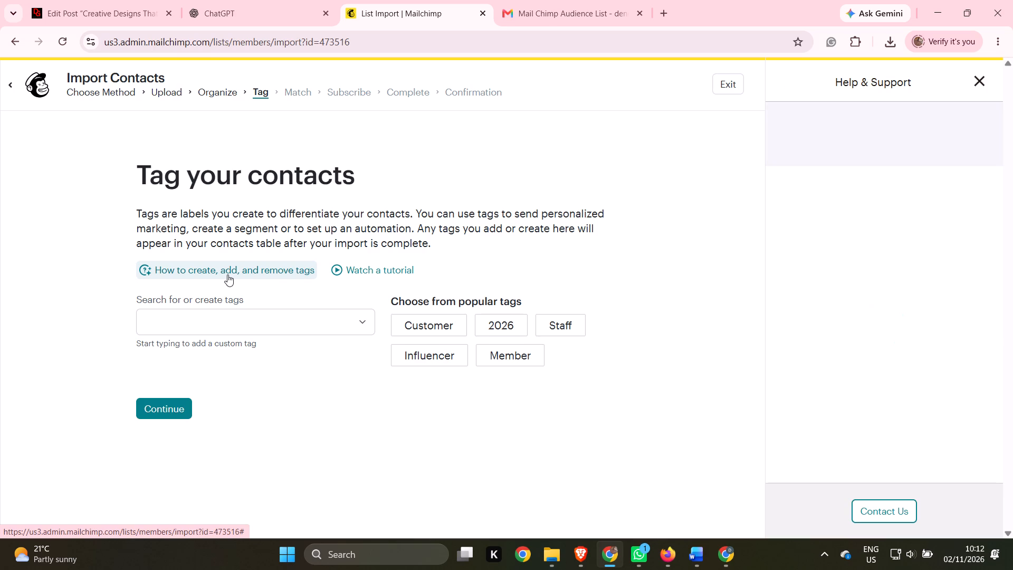
click(243, 310)
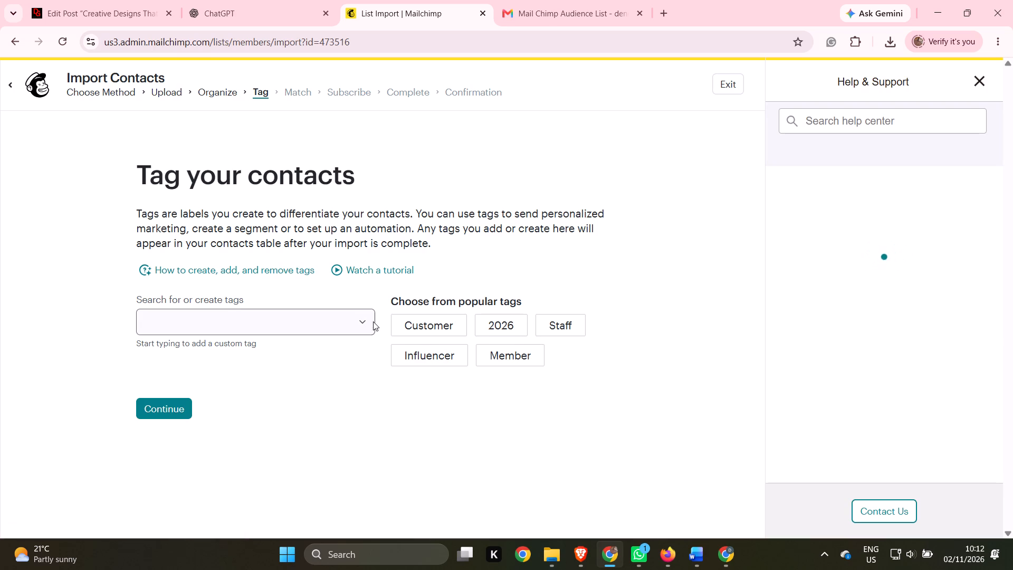
click(362, 317)
click(362, 324)
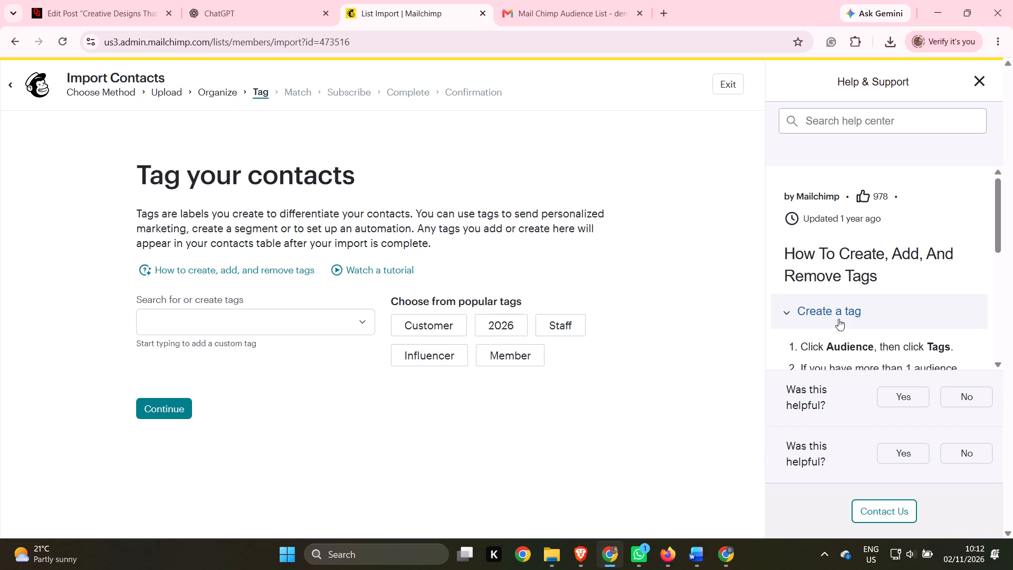
scroll(838, 319, down, 1)
scroll(838, 319, up, 1)
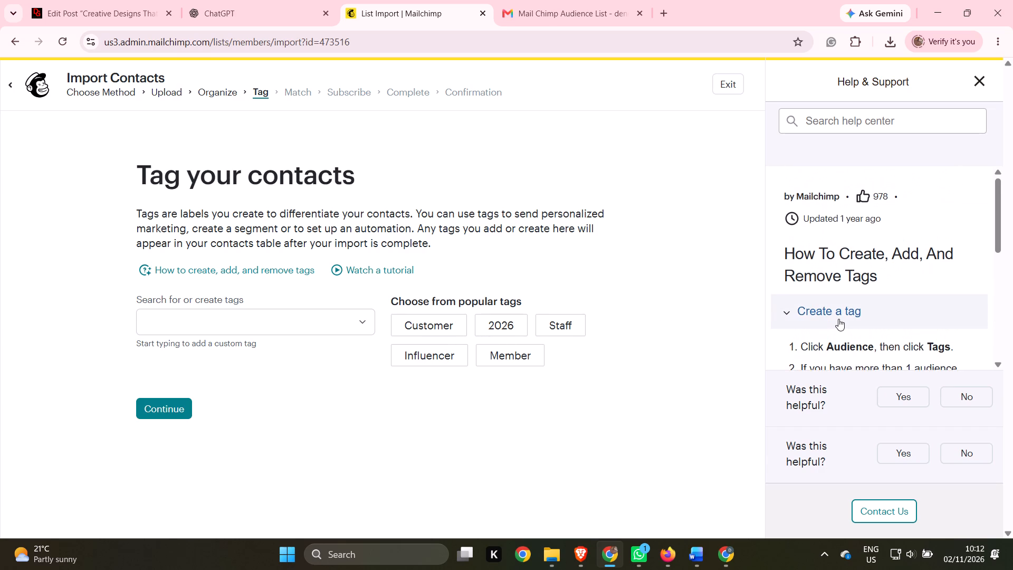
Read the Create a tag instructions in the open help article on creating, adding and removing tags.
scroll(838, 319, down, 1)
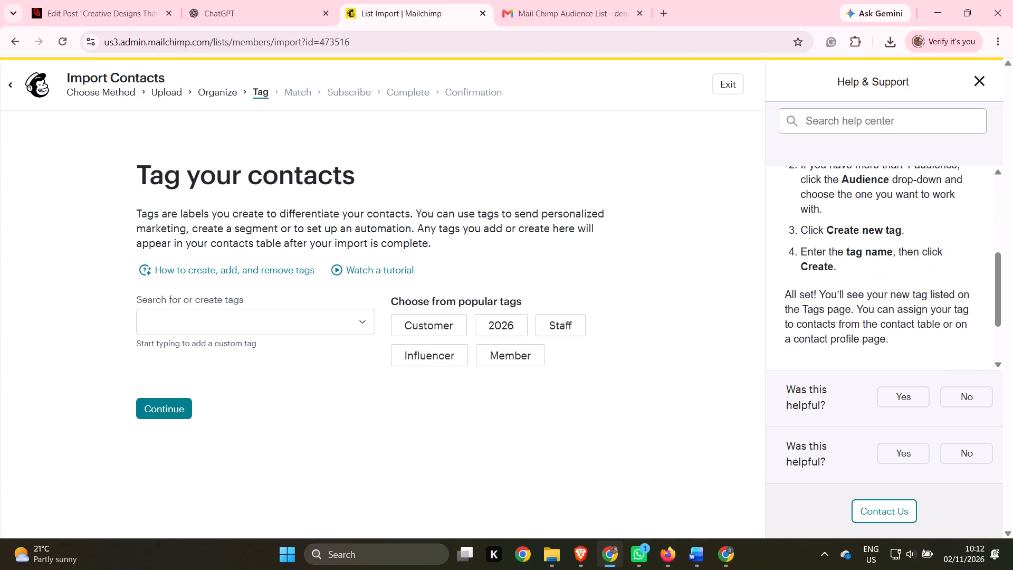
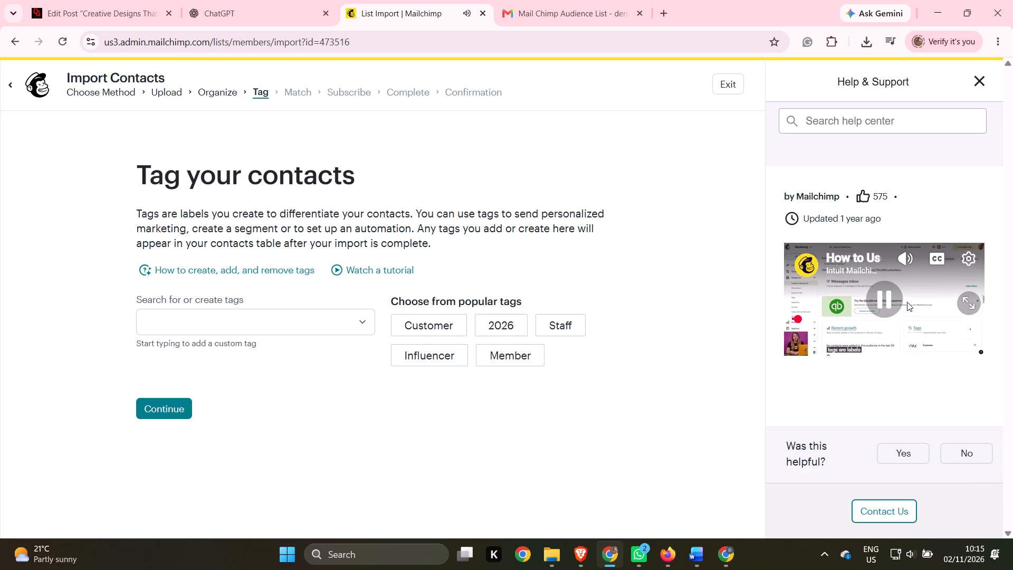
Expand the help article's tags tutorial video to full screen to watch it.
click(963, 299)
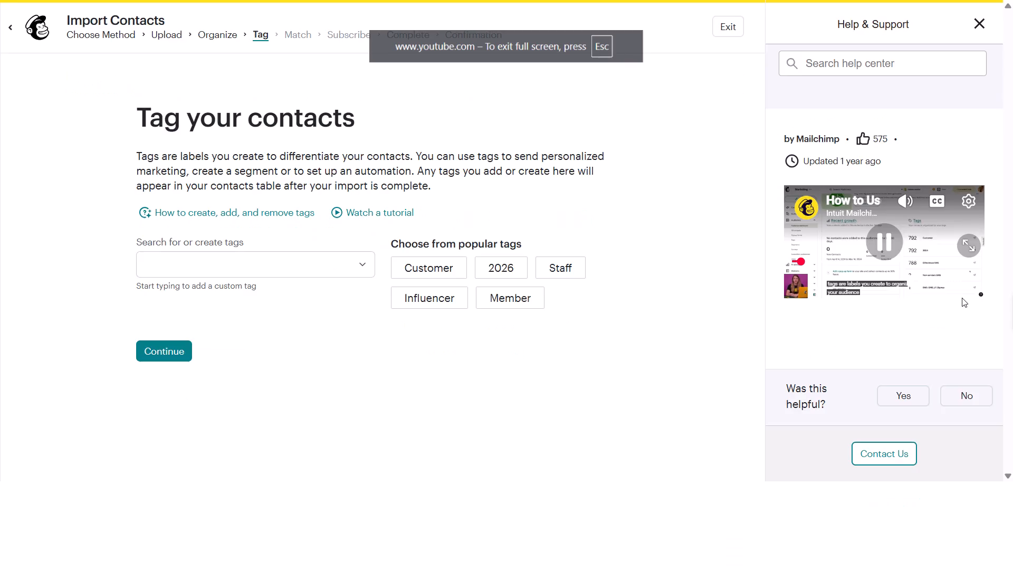
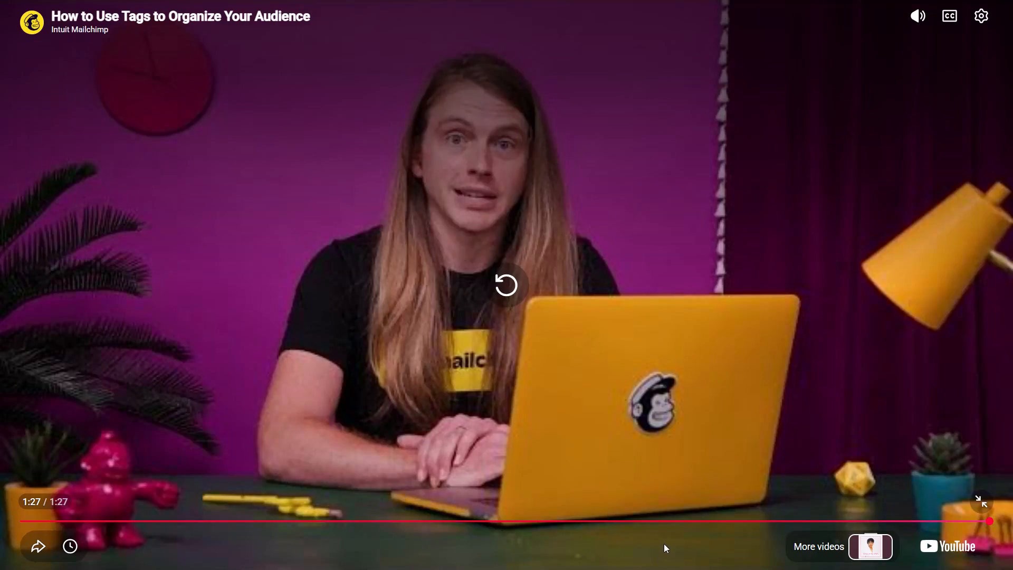
Rewatch the tutorial's part on creating a tag and adding it to selected contacts, then pause it and exit full screen.
click(668, 515)
click(668, 525)
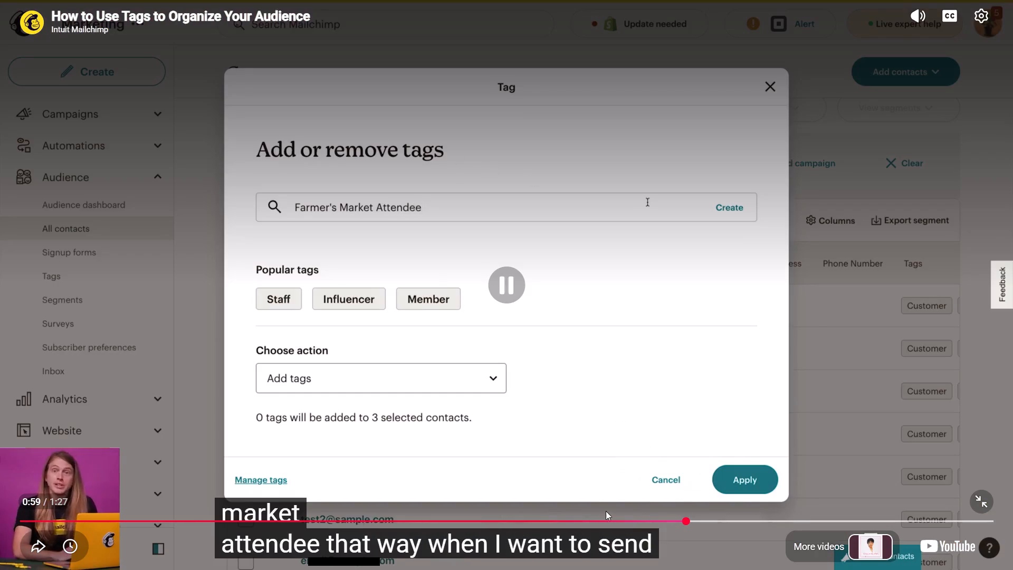
click(608, 521)
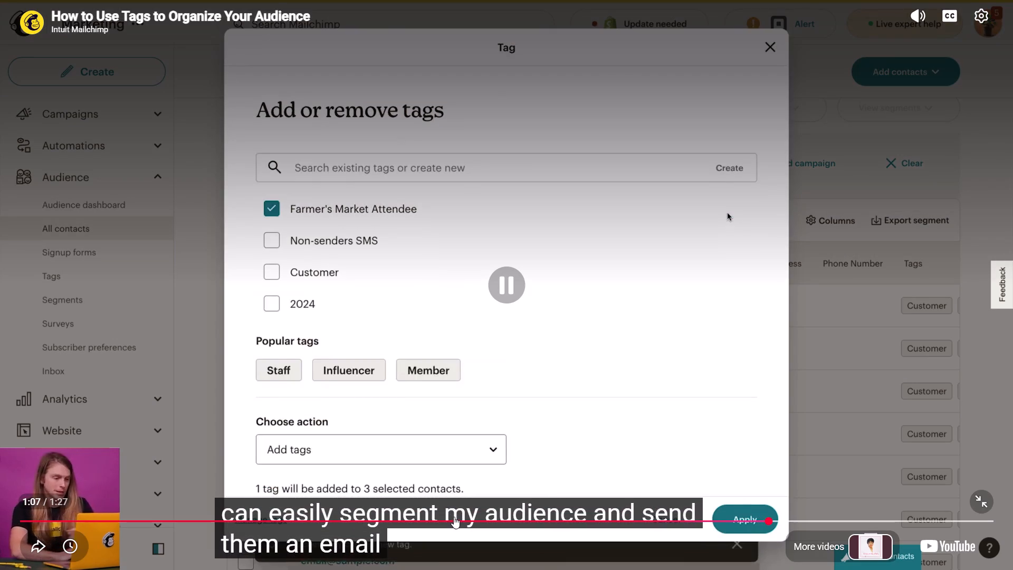
click(454, 517)
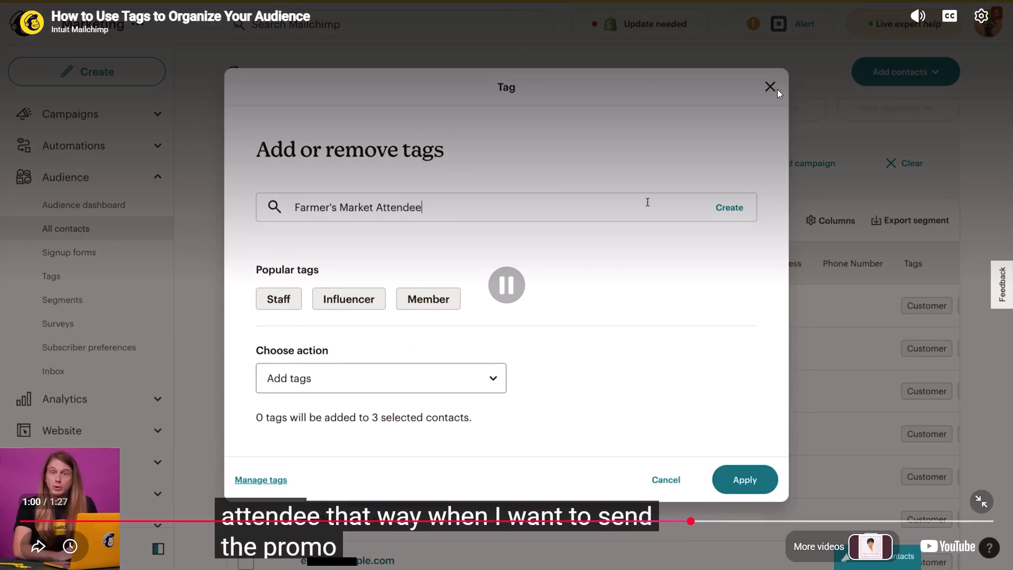
click(777, 89)
key(Escape)
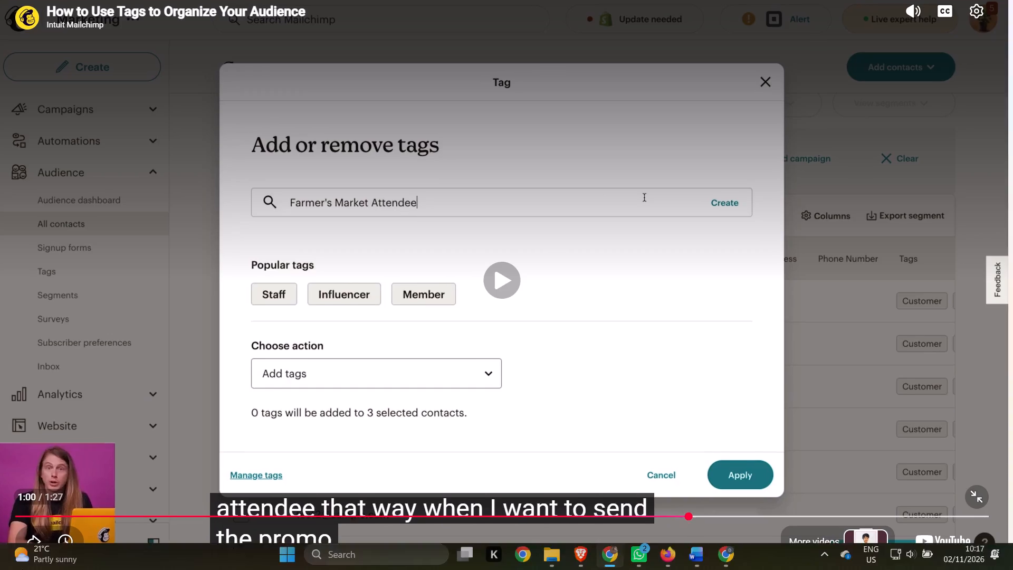
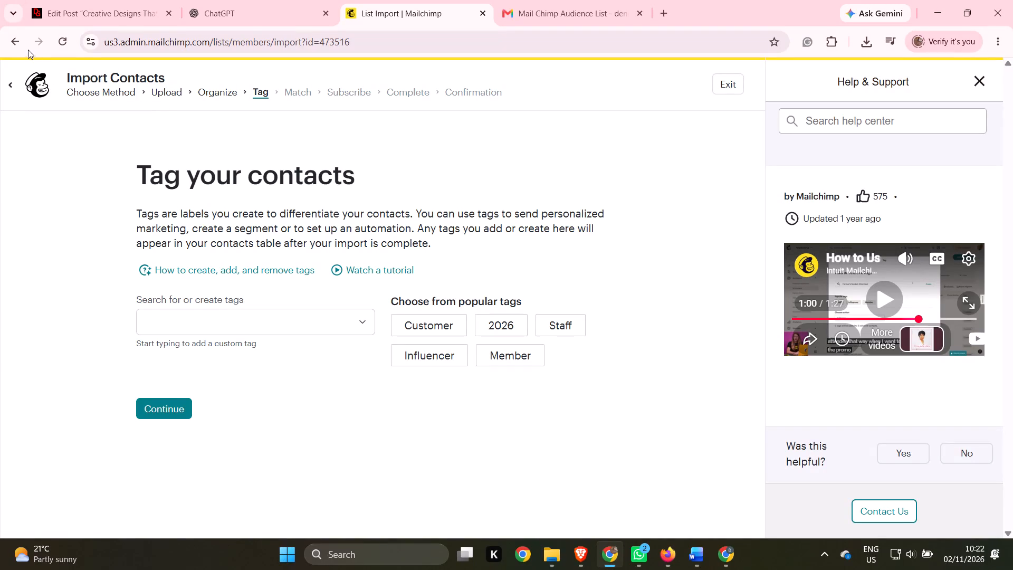
Exit the contact import at the tagging stage and go back to the audience's Contacts page.
click(8, 43)
click(571, 122)
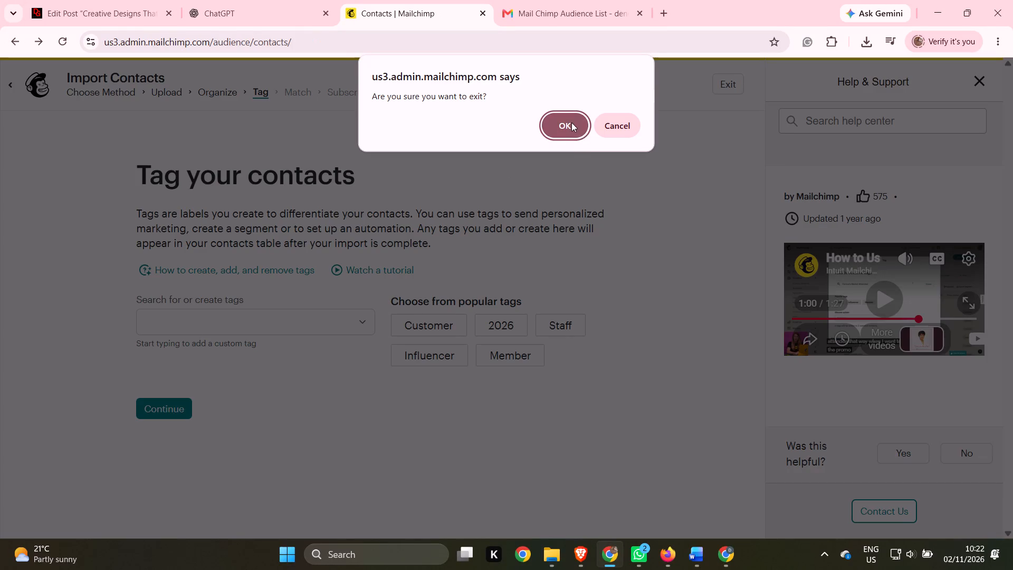